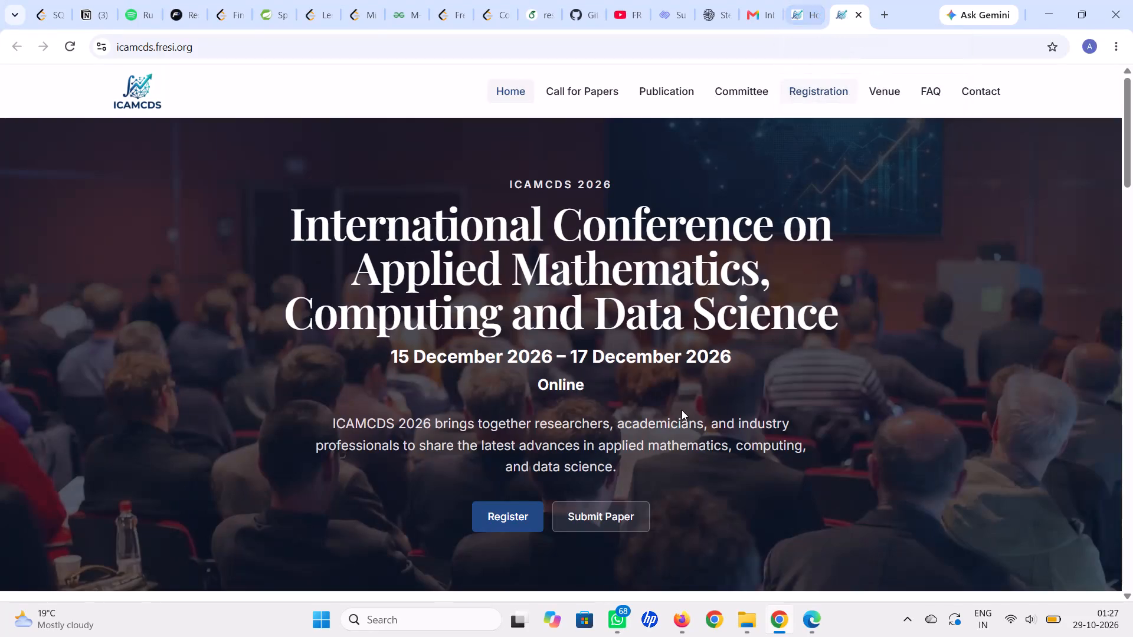
Open the new paper submission form for the ICAMCDS 2026 conference and place the cursor in its Title field.
left_click(594, 500)
left_click(591, 507)
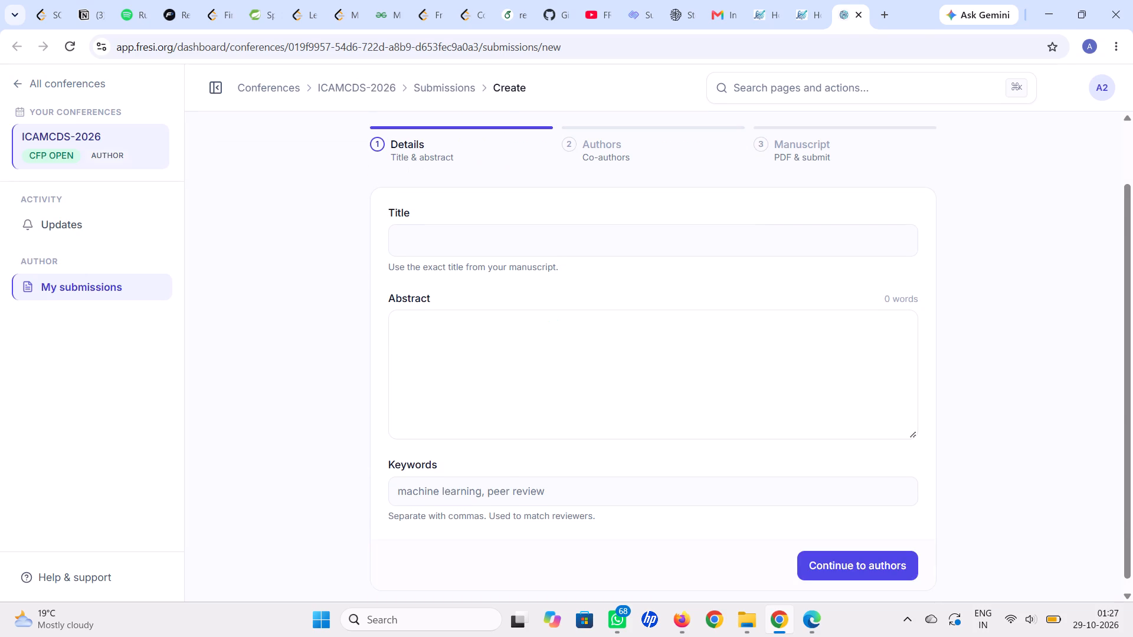
left_click(484, 302)
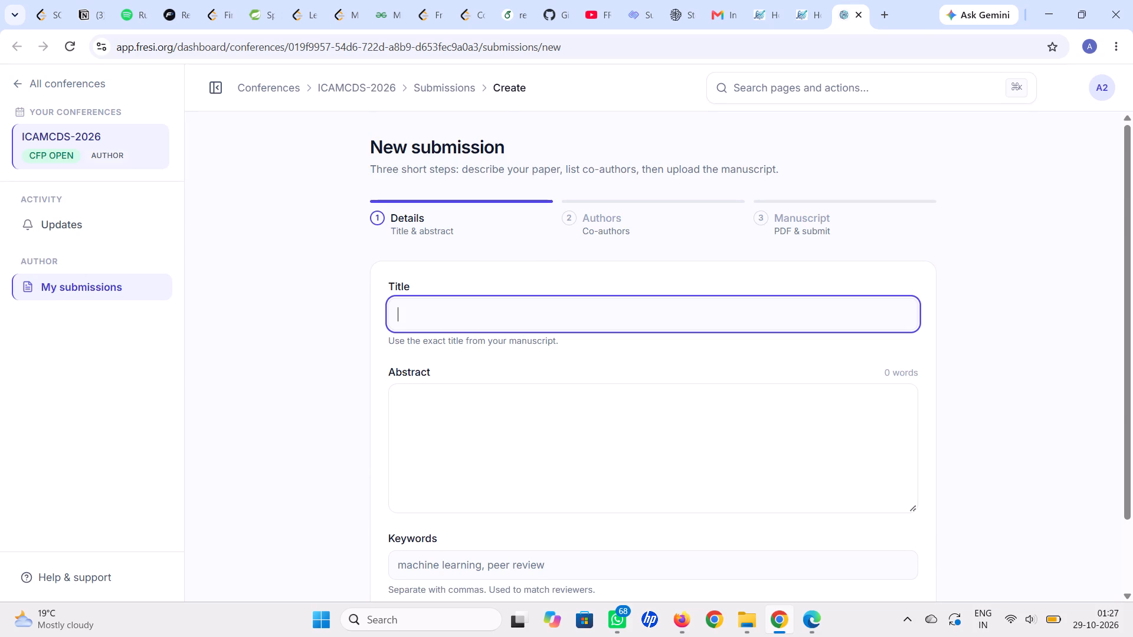
Switch to the Edge window showing finalSubmitresearch.pdf and close that window.
left_click(818, 616)
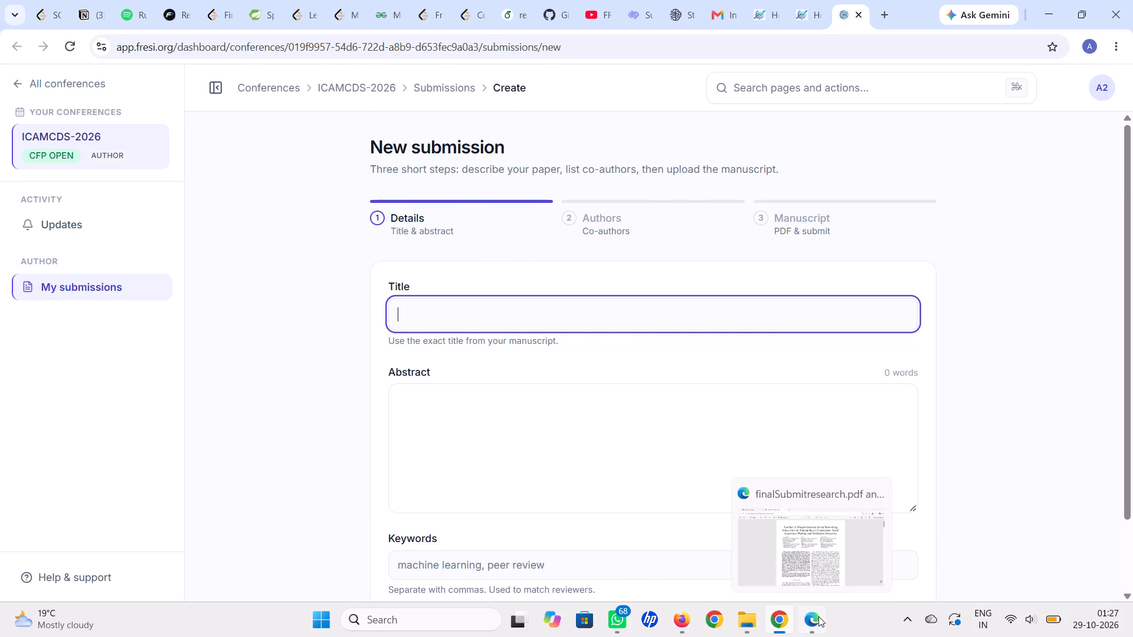
left_click(1132, 12)
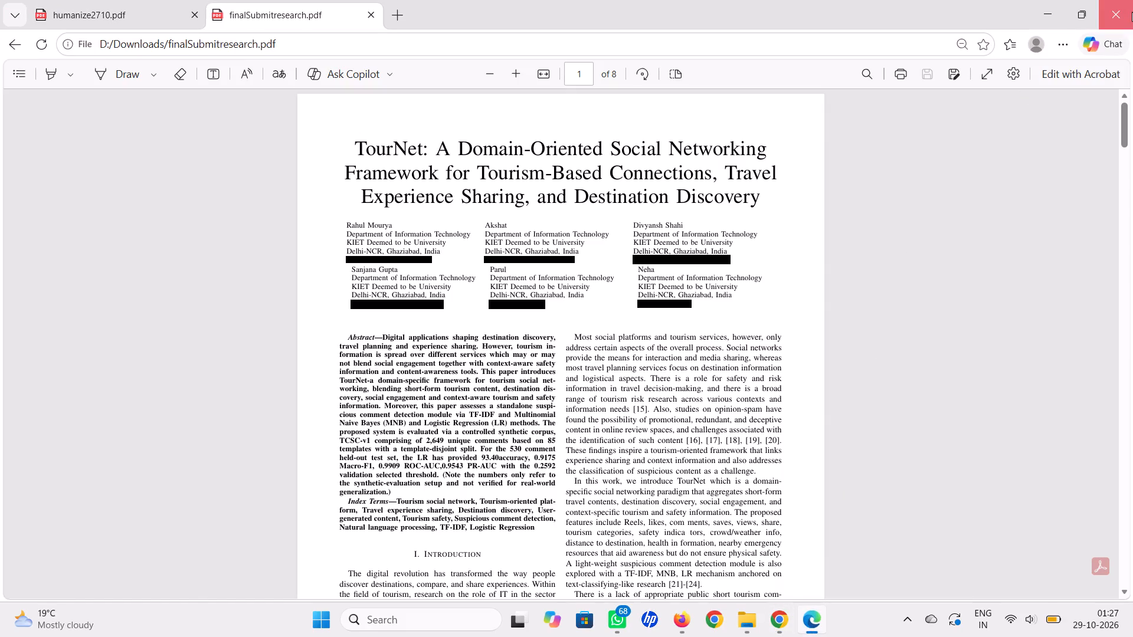
Open finalSubmitresearch from the Downloads folder in File Explorer.
left_click(767, 622)
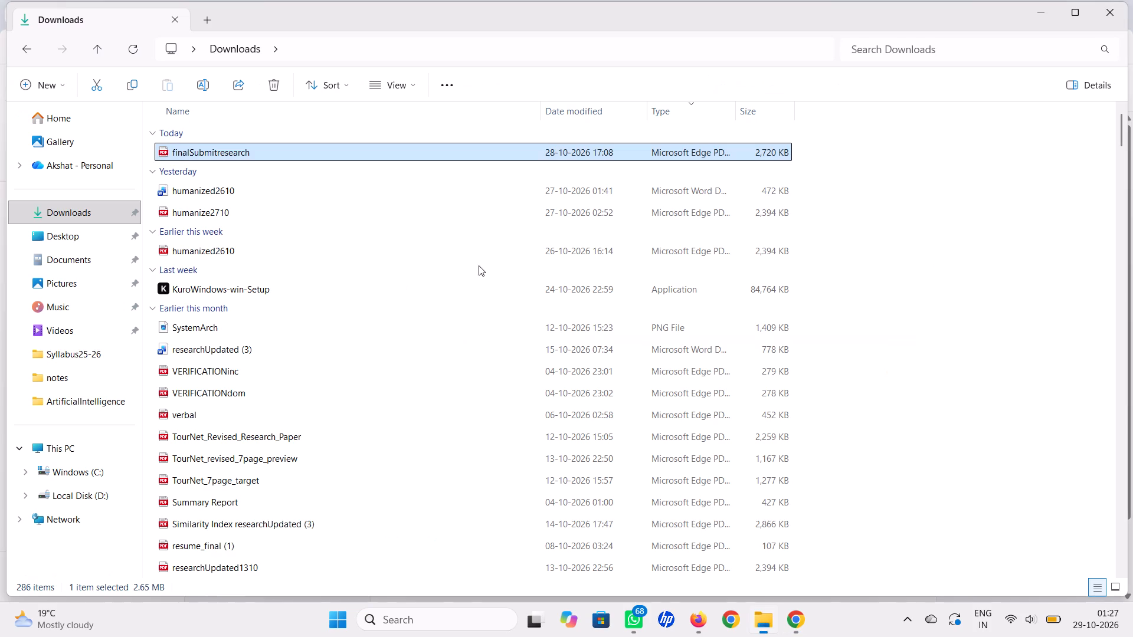
triple_click(305, 145)
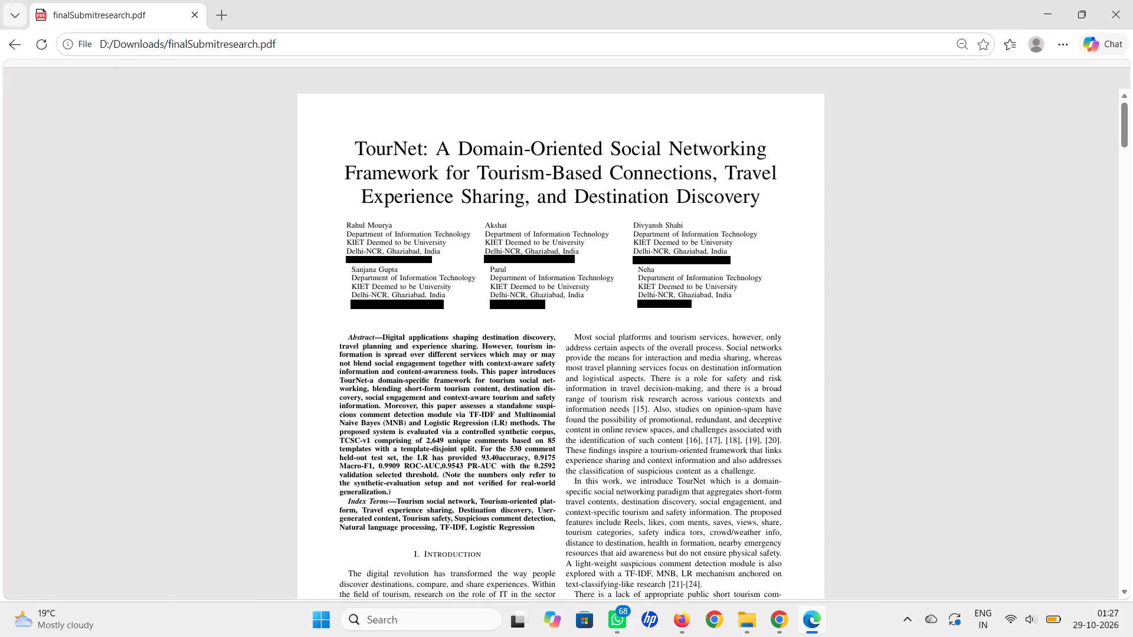
Copy the full paper title, starting "TourNet: A Domain-Oriented Social Networking Framework", from the PDF into the Title of the new submission in Chrome.
left_click_drag(355, 145, 443, 149)
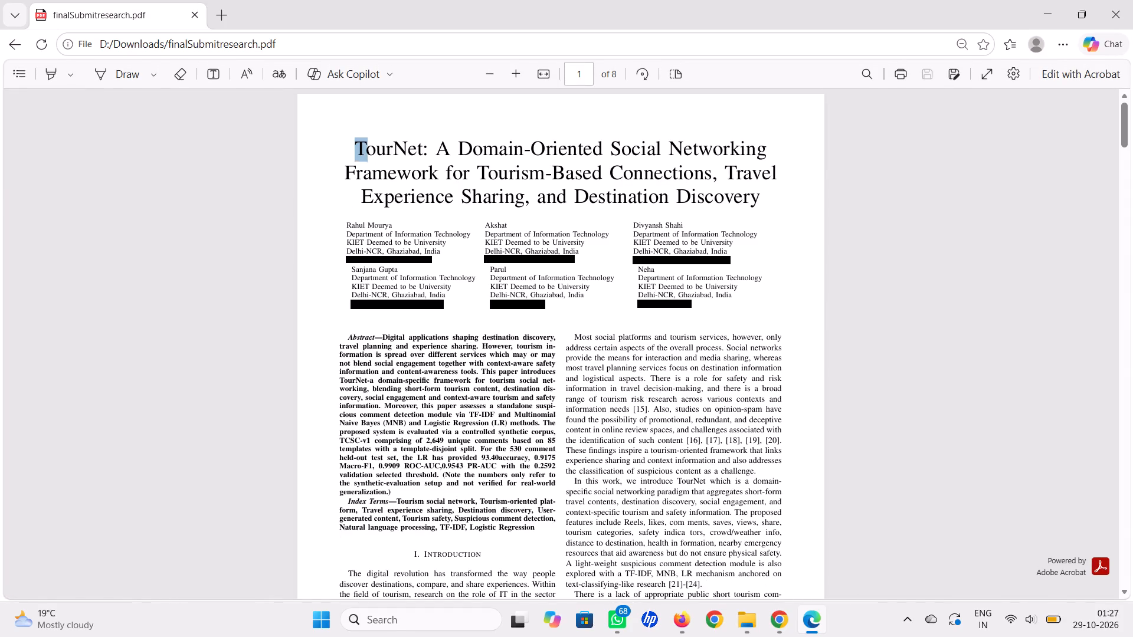
left_click_drag(443, 149, 759, 206)
key("ctrl+c")
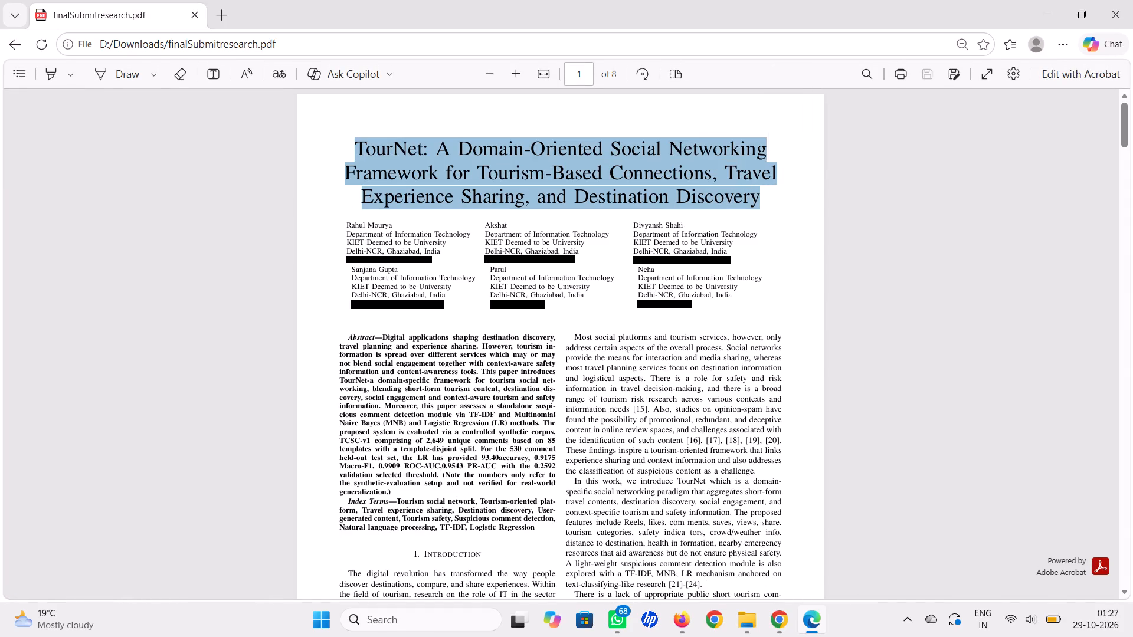
left_click(781, 611)
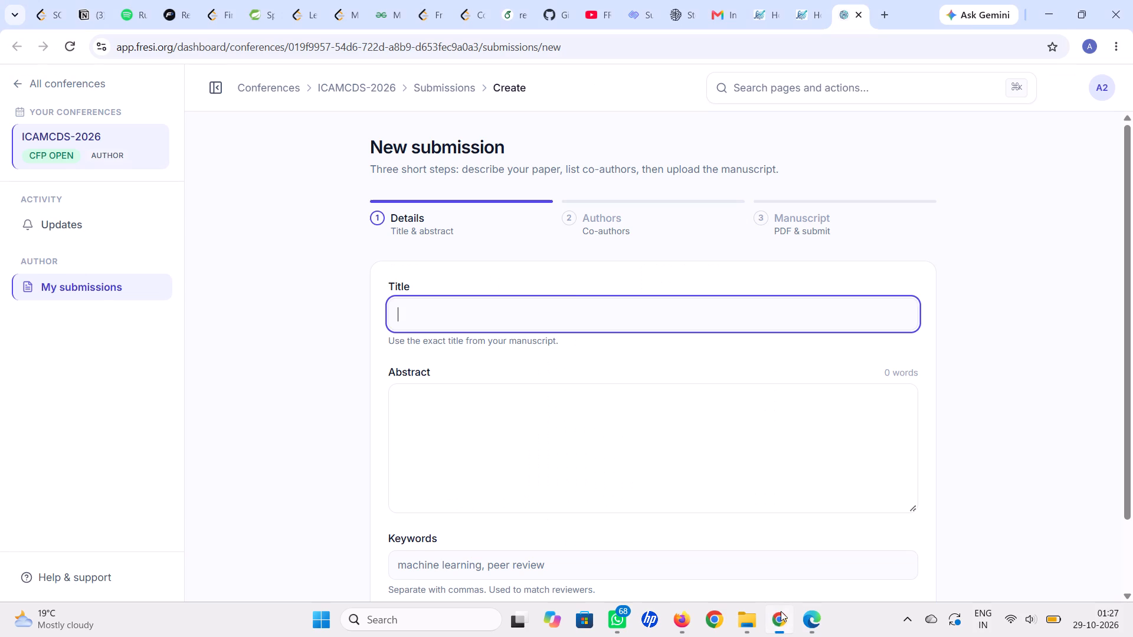
left_click(517, 317)
key("ctrl+v")
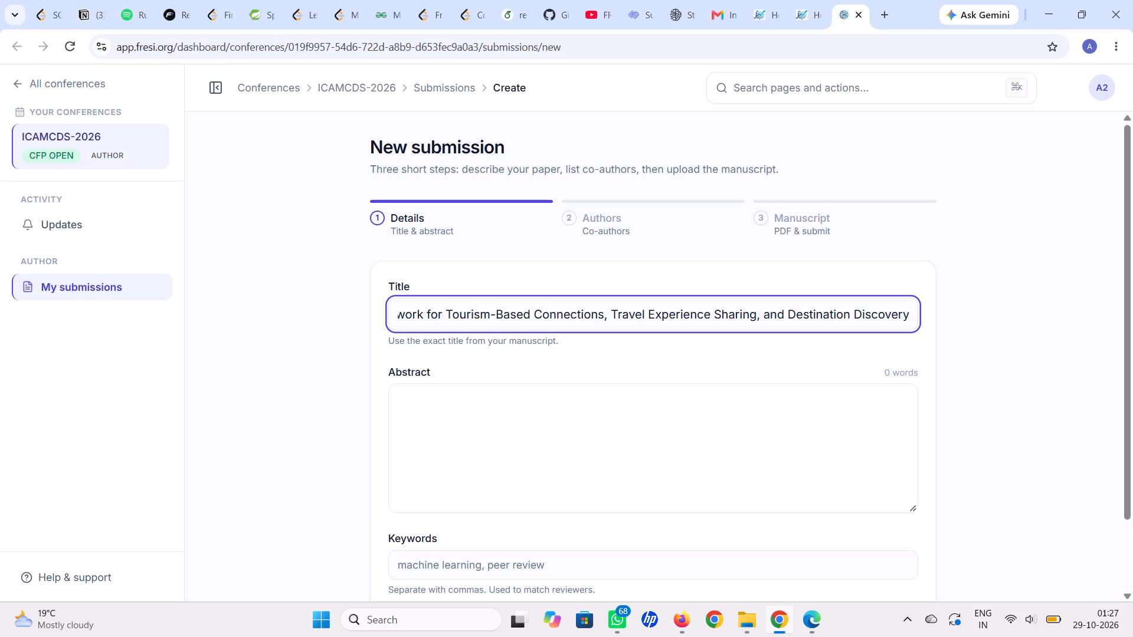
Copy the abstract text from the PDF in Edge into the submission's Abstract in Chrome and delete its leading dash.
left_click(501, 429)
scroll(501, 429, "down", 2)
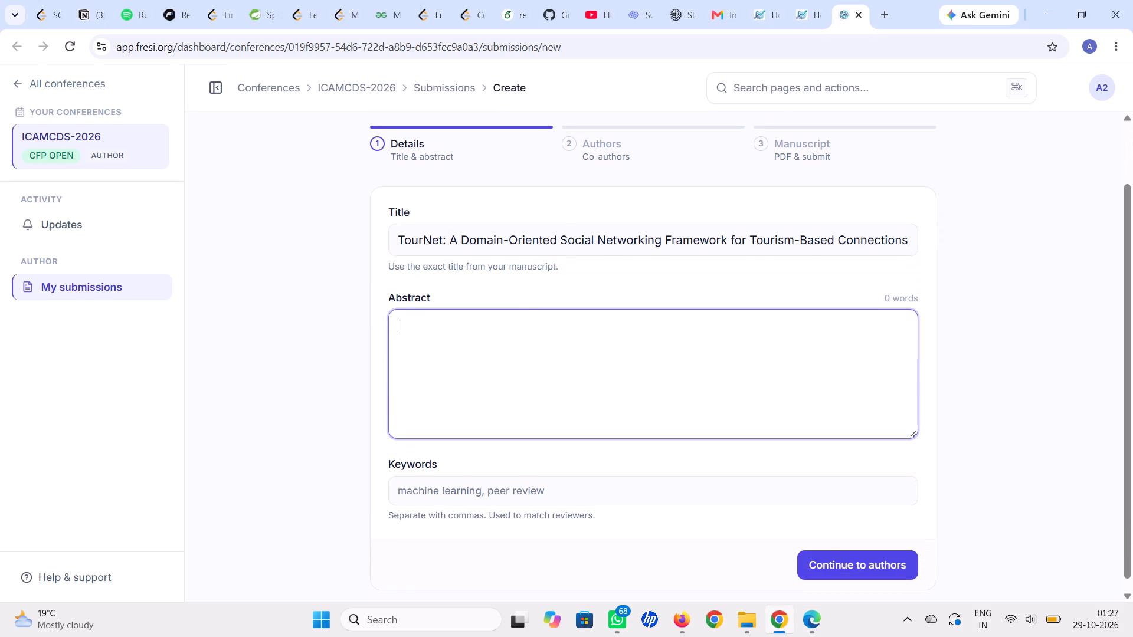
left_click(808, 623)
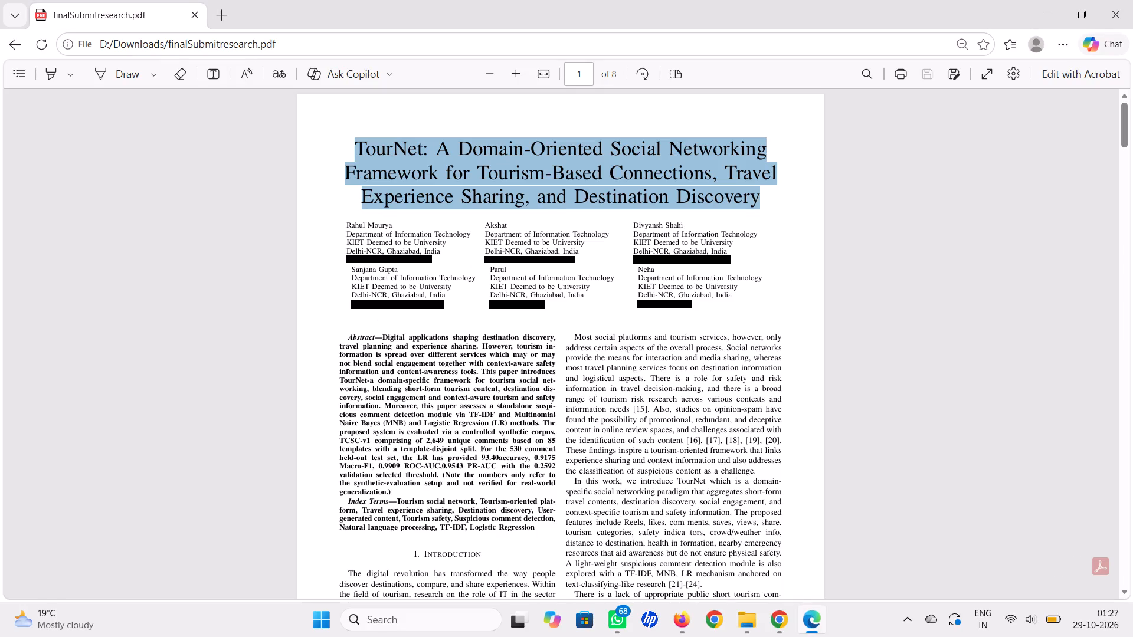
left_click_drag(382, 336, 398, 477)
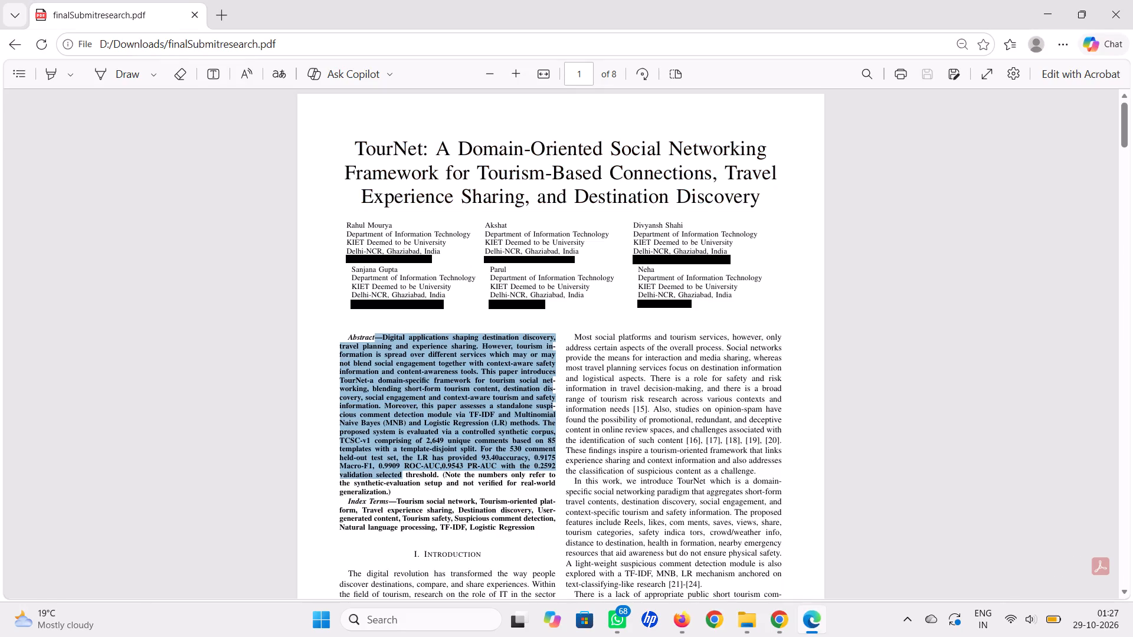
left_click_drag(398, 477, 397, 490)
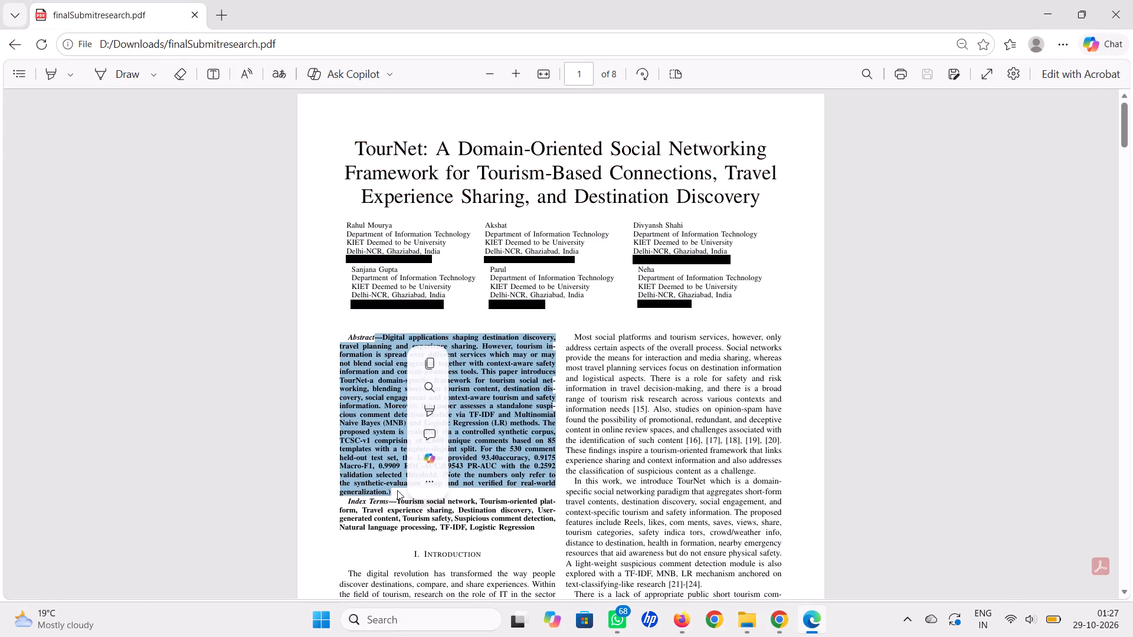
key("ctrl+c")
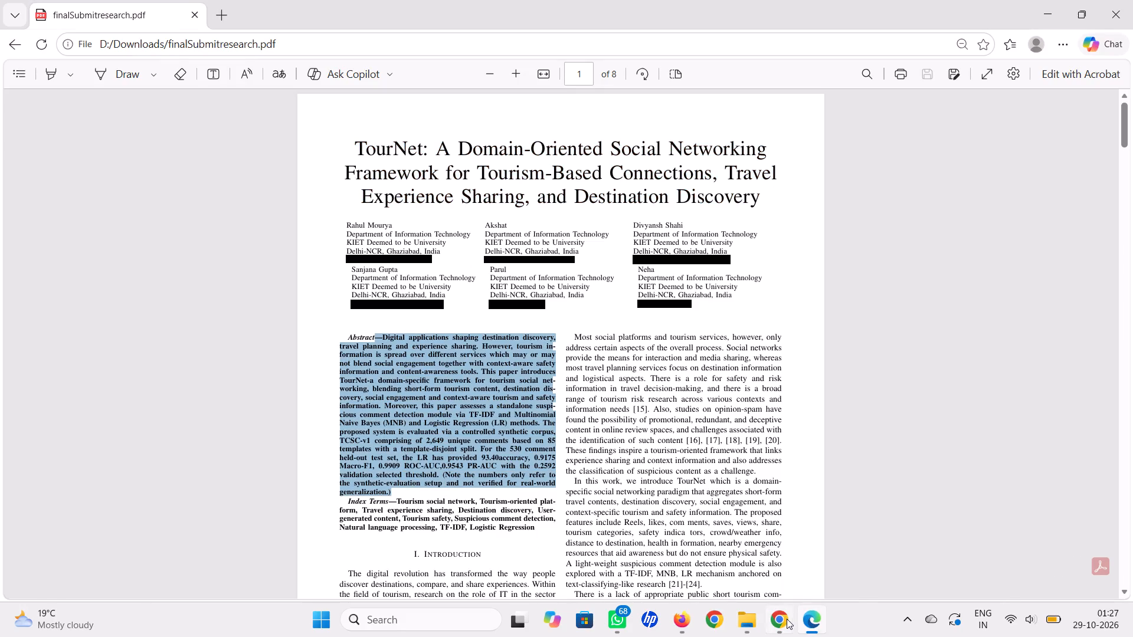
left_click(787, 619)
key("ctrl+v")
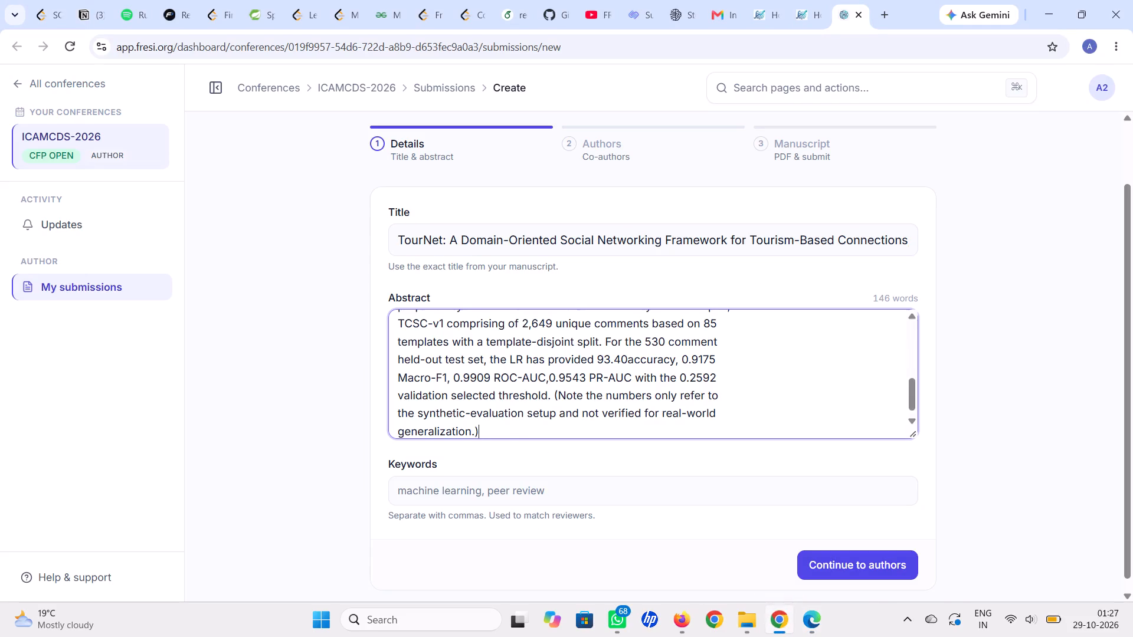
scroll(487, 385, "up", 9)
left_click(410, 319)
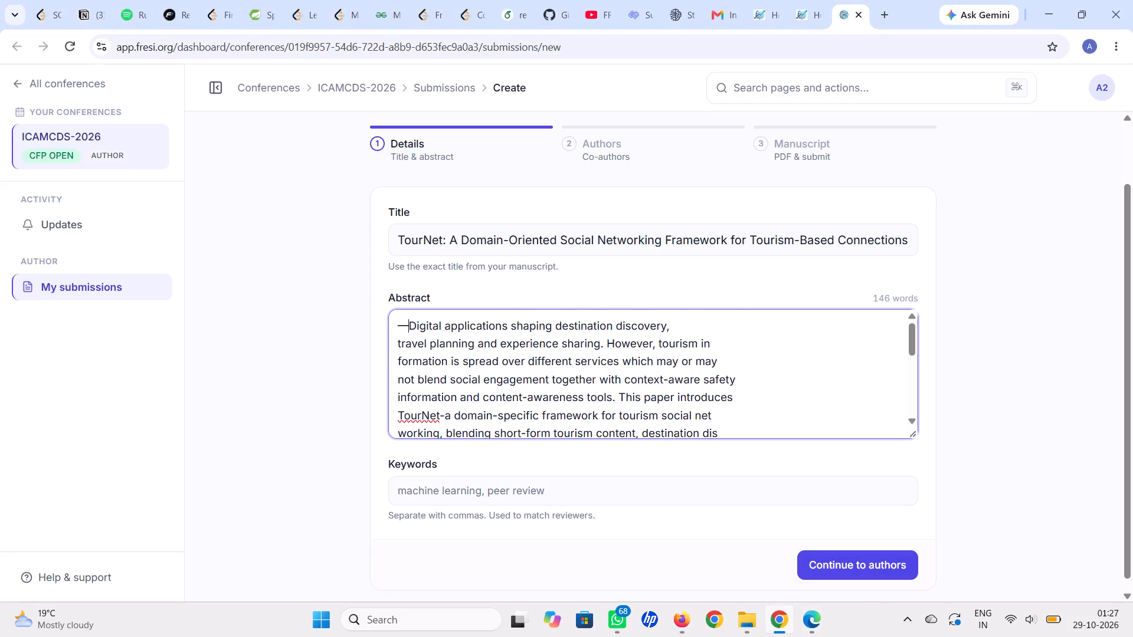
key("BackSpace")
Copy the index terms, from "Tourism social network" through "Logistic Regression", from the PDF in Edge into the submission's Keywords in Chrome.
scroll(410, 319, "down", 6)
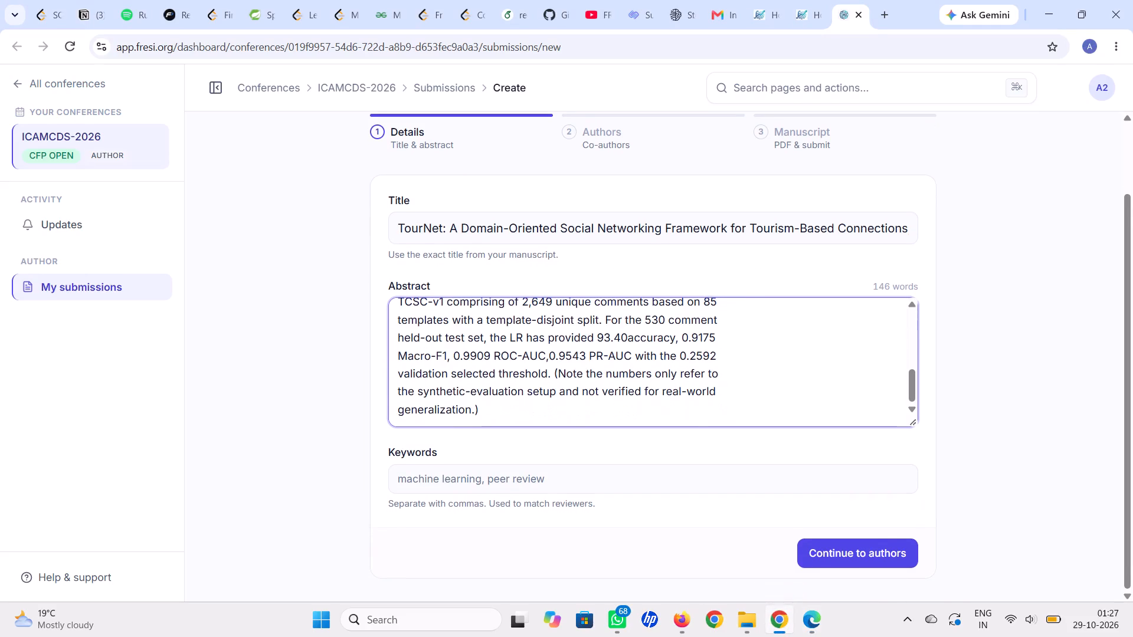
scroll(410, 319, "down", 1)
left_click(807, 620)
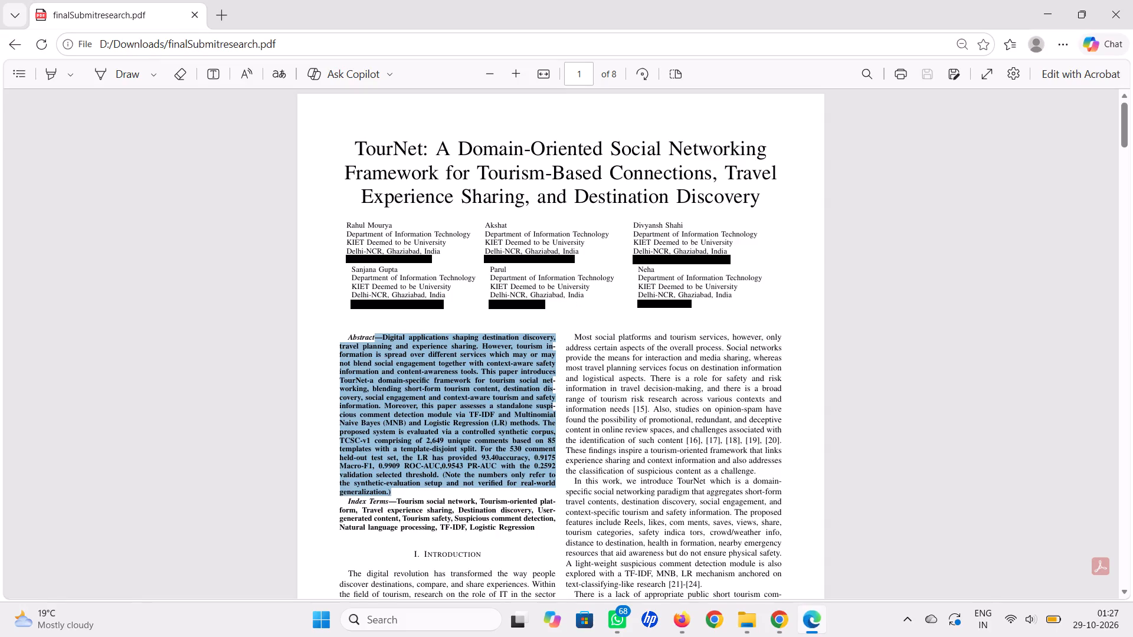
left_click(440, 502)
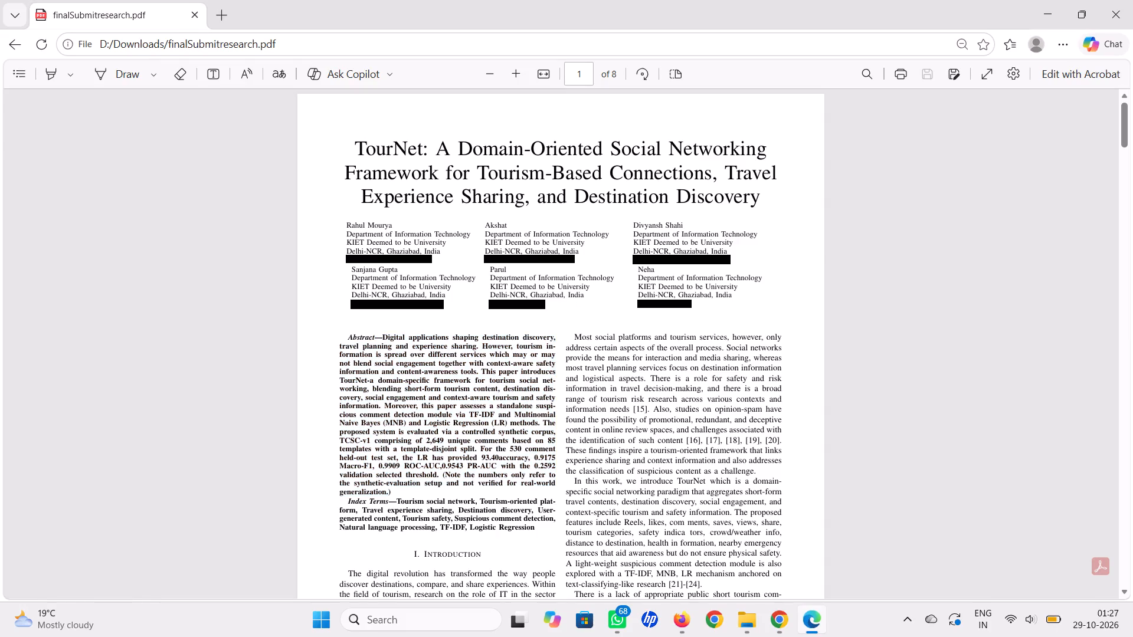
left_click_drag(394, 498, 467, 515)
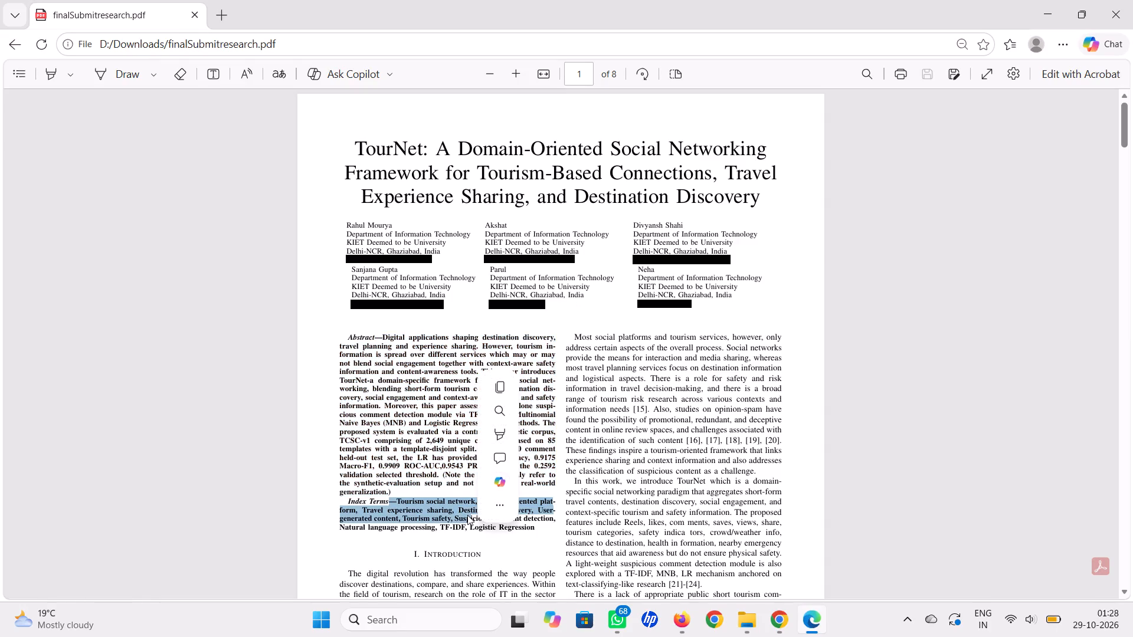
left_click(539, 532)
left_click_drag(539, 532, 410, 513)
left_click(398, 499)
left_click_drag(396, 498, 543, 528)
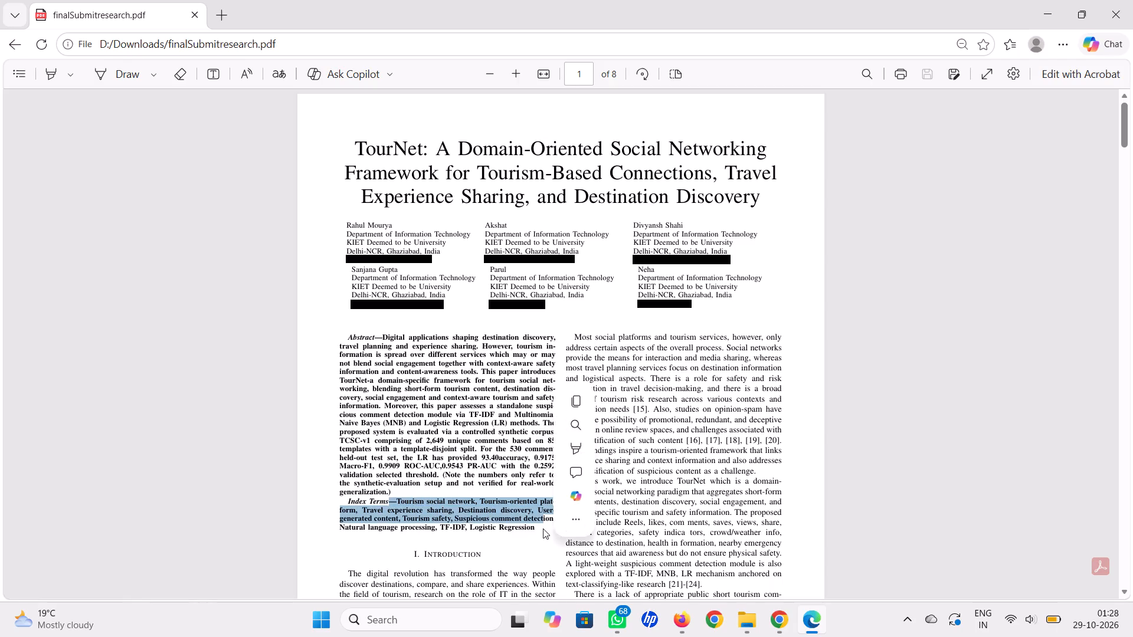
left_click(543, 528)
left_click_drag(543, 528, 437, 508)
left_click(437, 508)
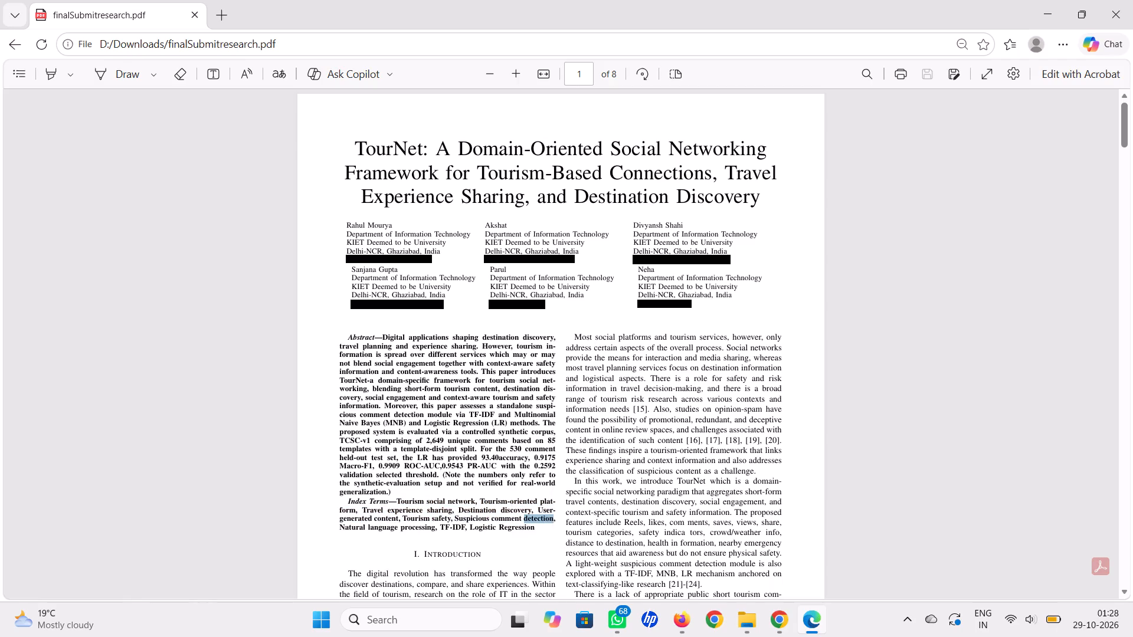
left_click_drag(536, 531, 437, 506)
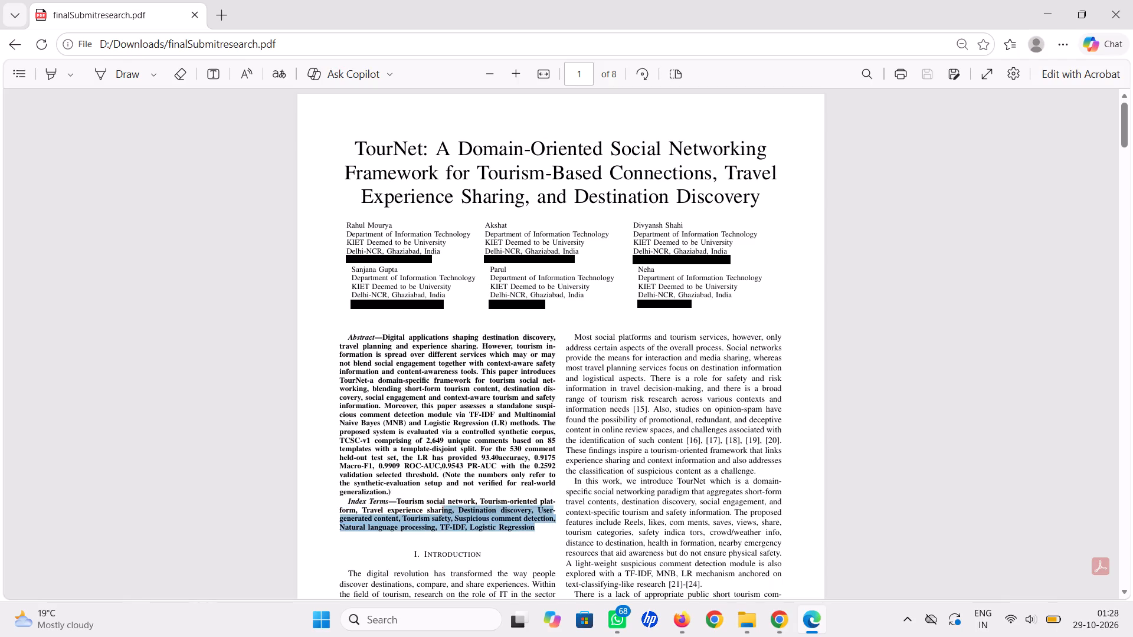
left_click_drag(437, 506, 398, 503)
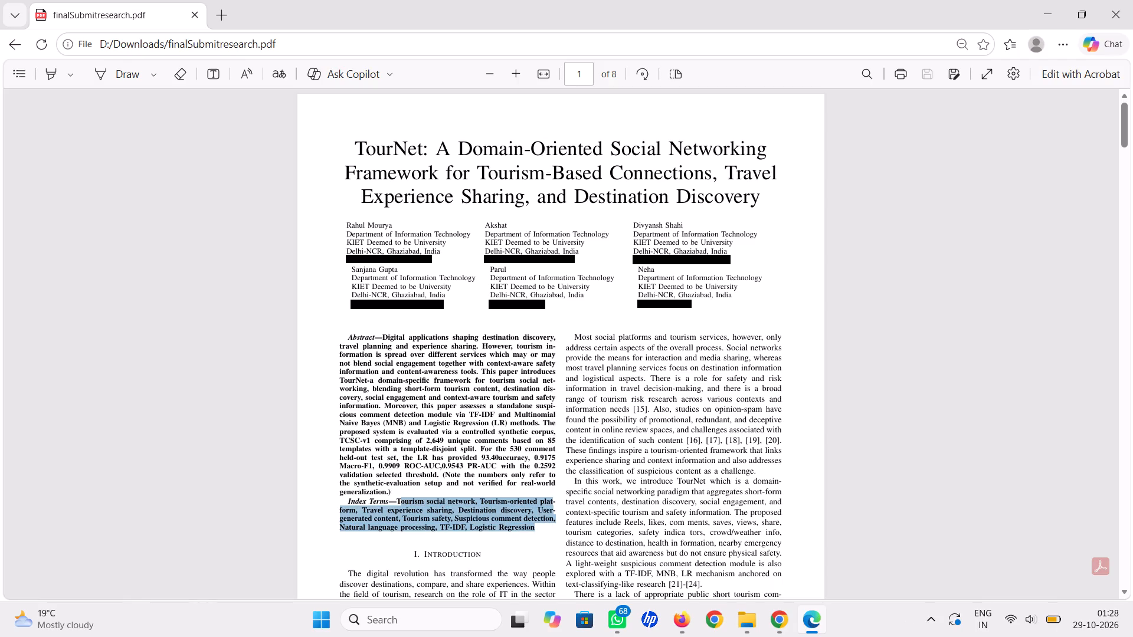
left_click_drag(398, 503, 396, 503)
key("ctrl+c")
left_click(775, 619)
left_click(437, 481)
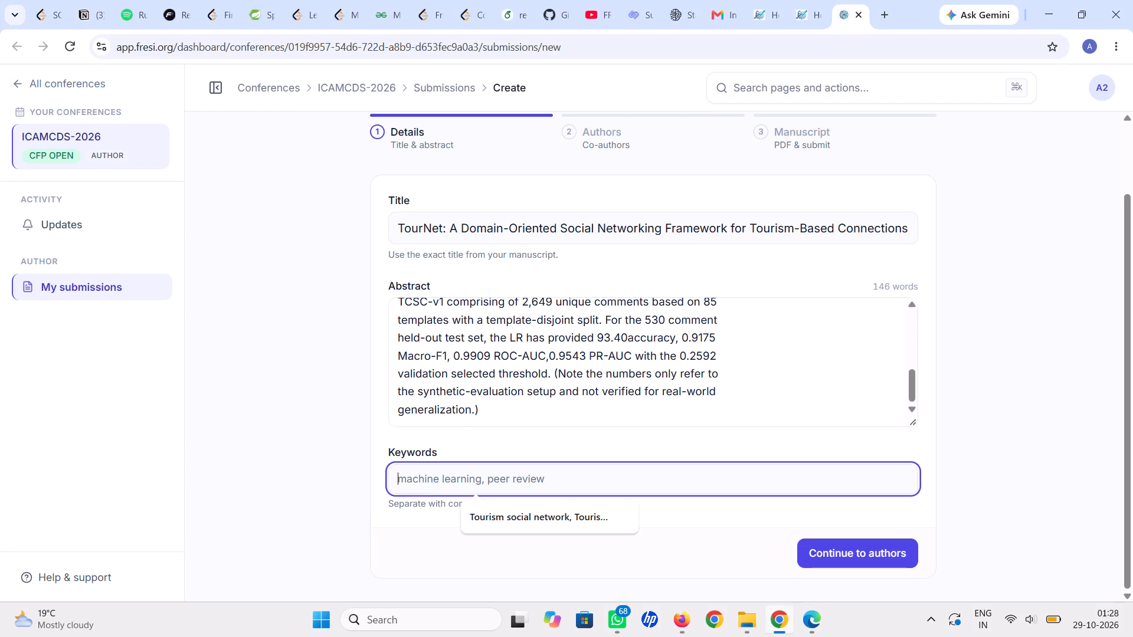
key("ctrl+v")
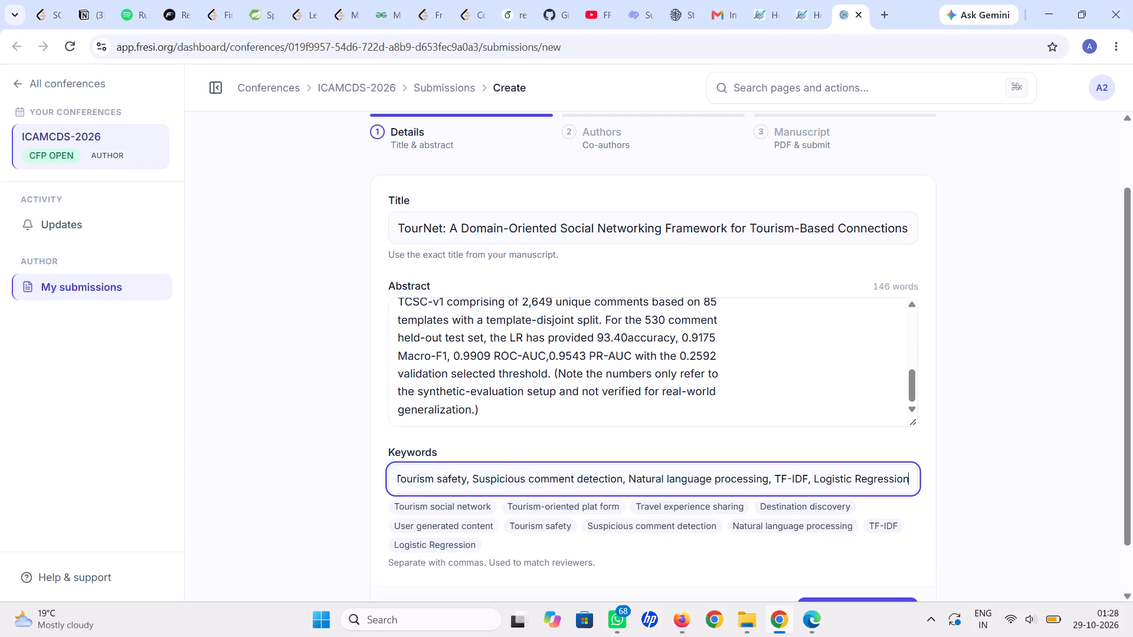
Review the title, abstract and keywords, and continue to the Authors stage of the submission.
scroll(437, 481, "down", 1)
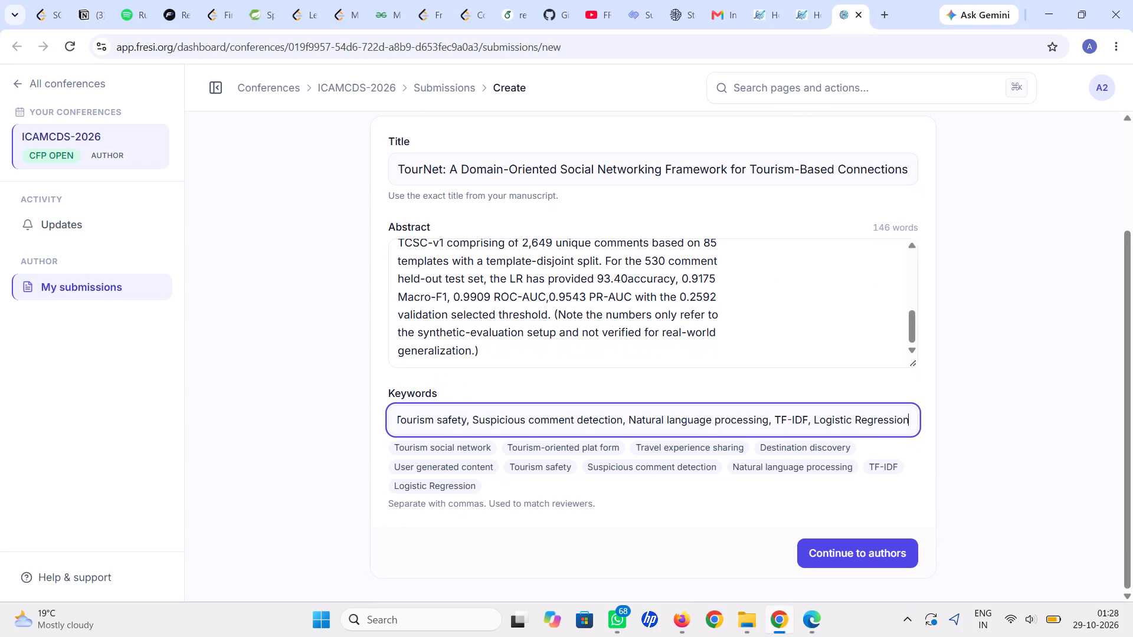
scroll(444, 357, "up", 5)
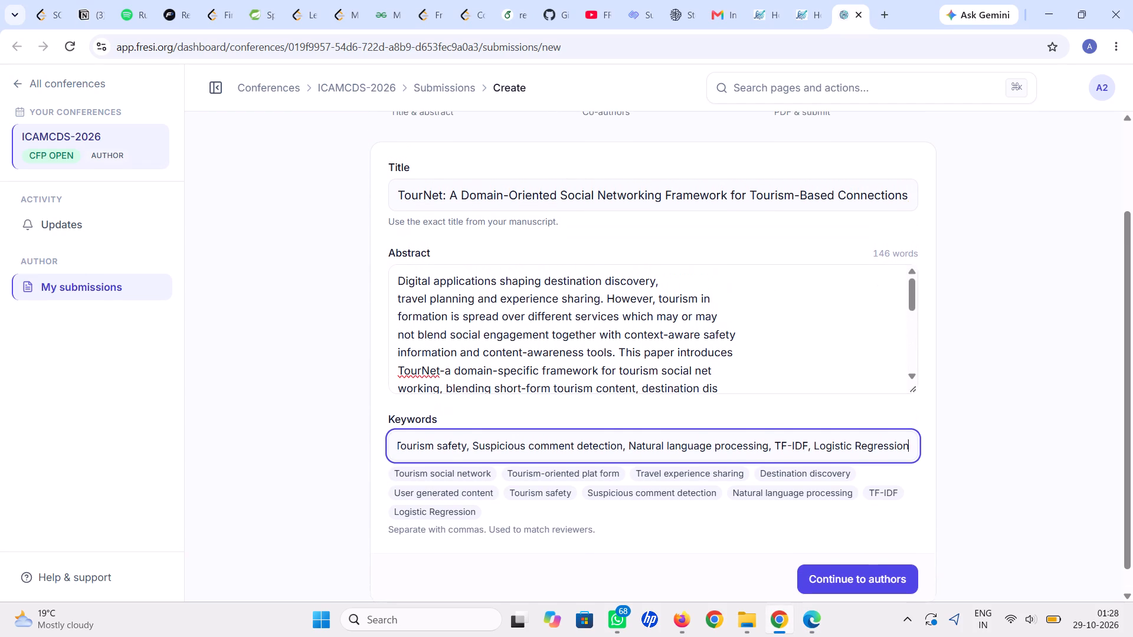
scroll(444, 357, "up", 2)
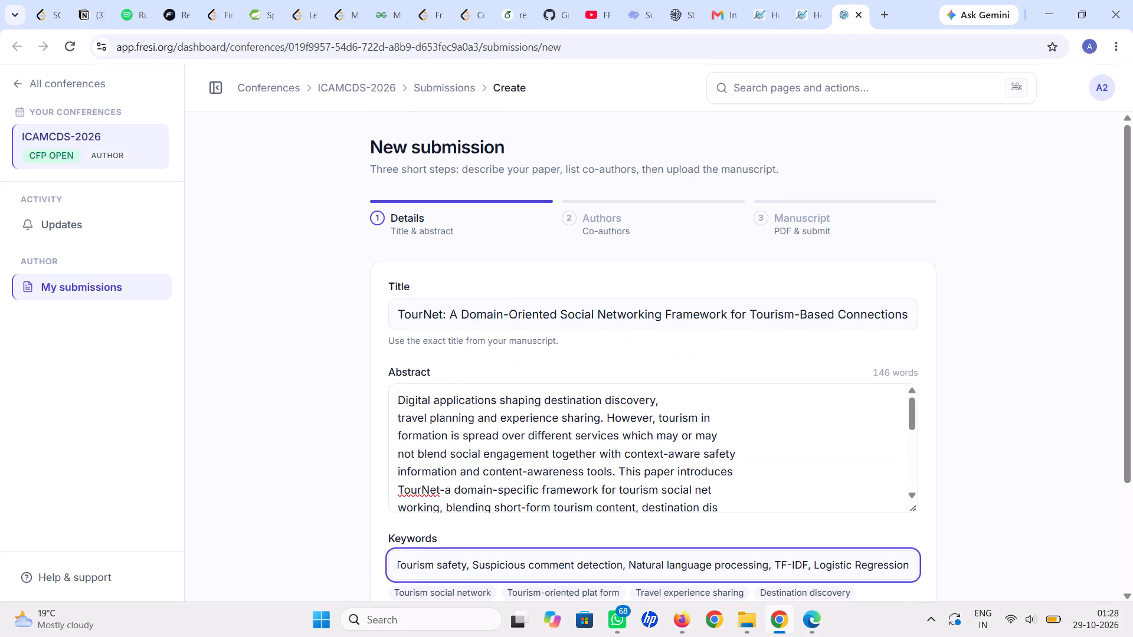
scroll(471, 464, "down", 7)
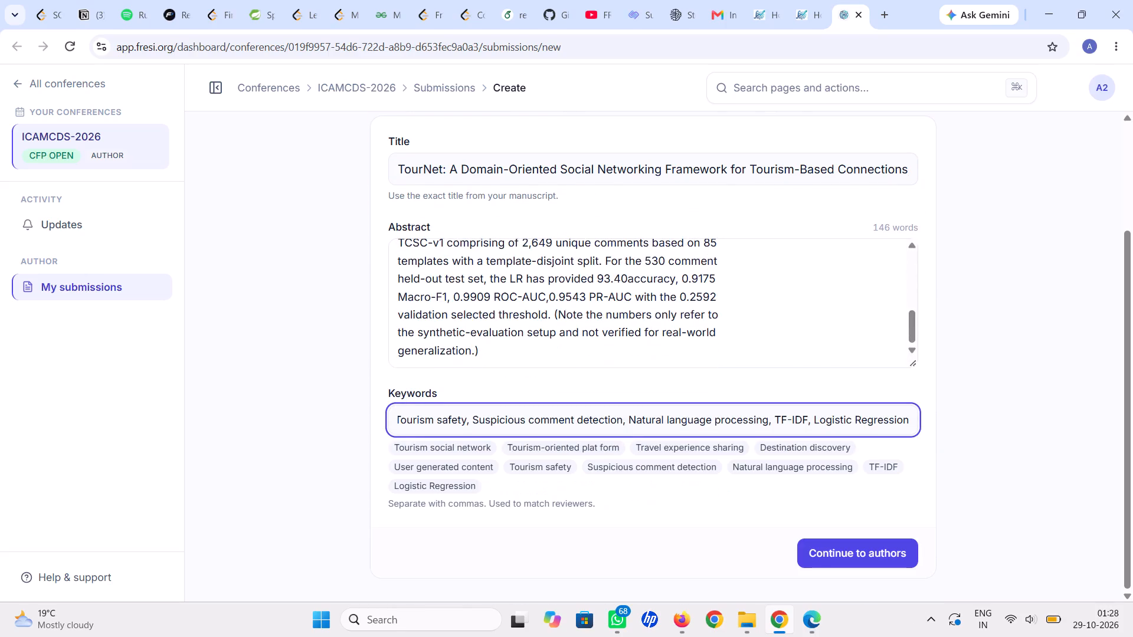
left_click(834, 553)
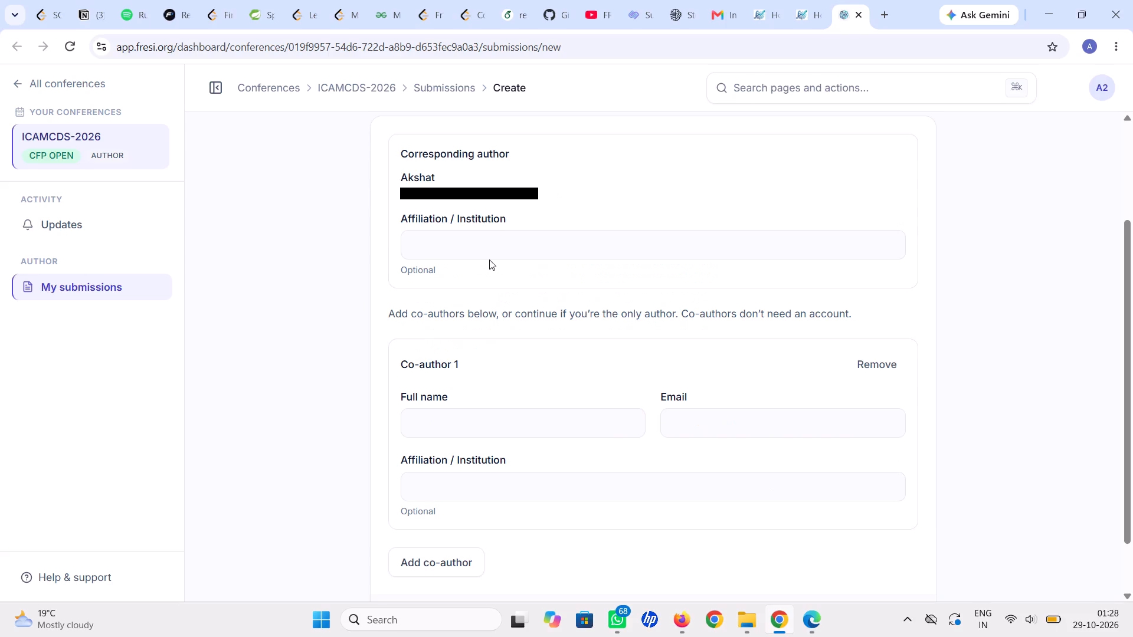
Set the corresponding author's affiliation to KIET Deemed to be University.
scroll(489, 260, "up", 1)
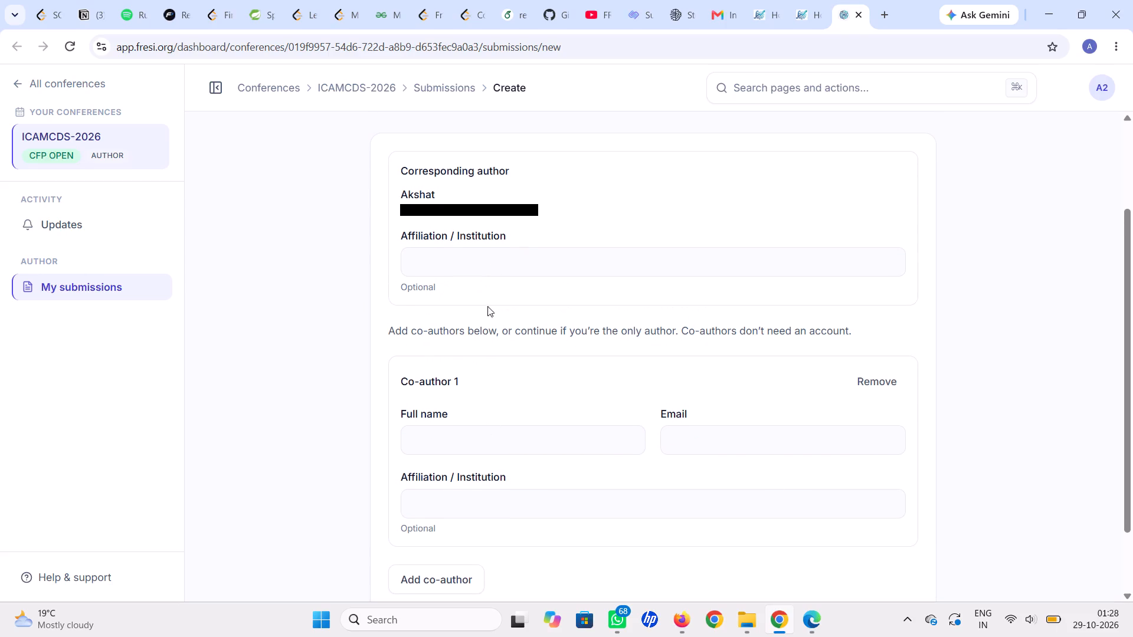
left_click(466, 260)
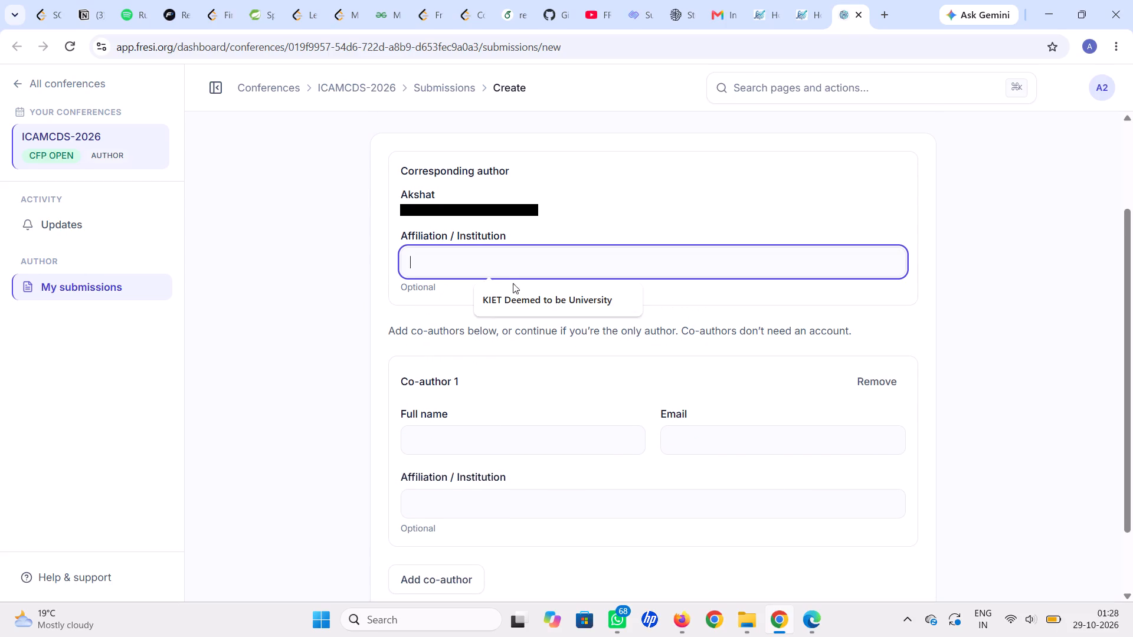
left_click(511, 298)
Copy the first listed author's name from the PDF in Edge into Co-author 1's full name in Chrome, placing both windows side by side.
left_click(445, 439)
double_click(445, 439)
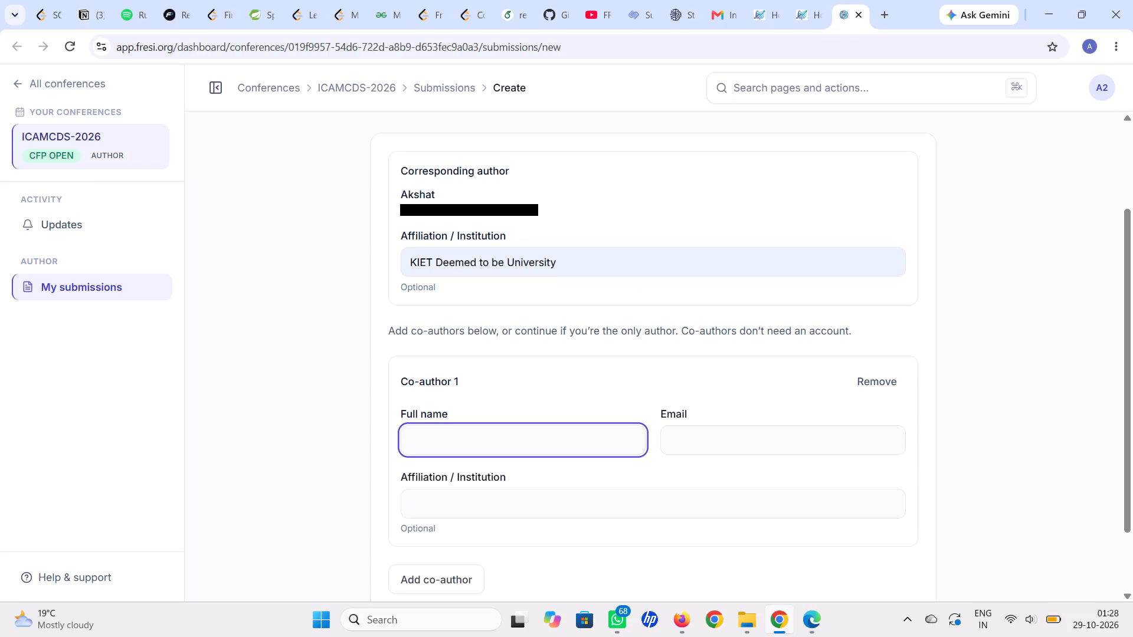
left_click(811, 627)
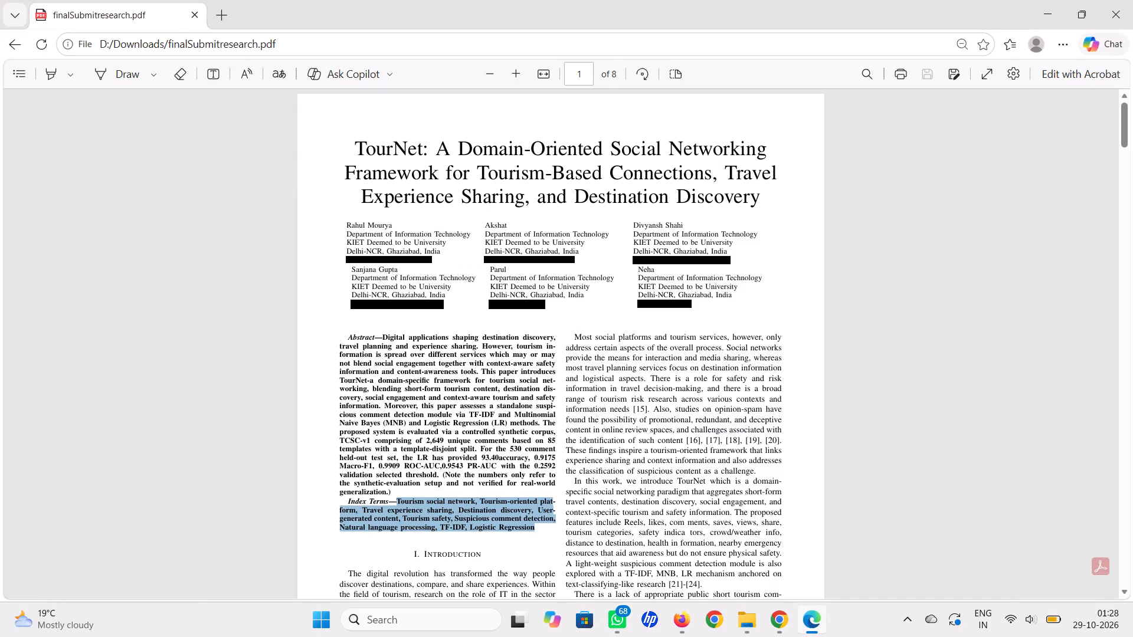
left_click_drag(393, 224, 338, 223)
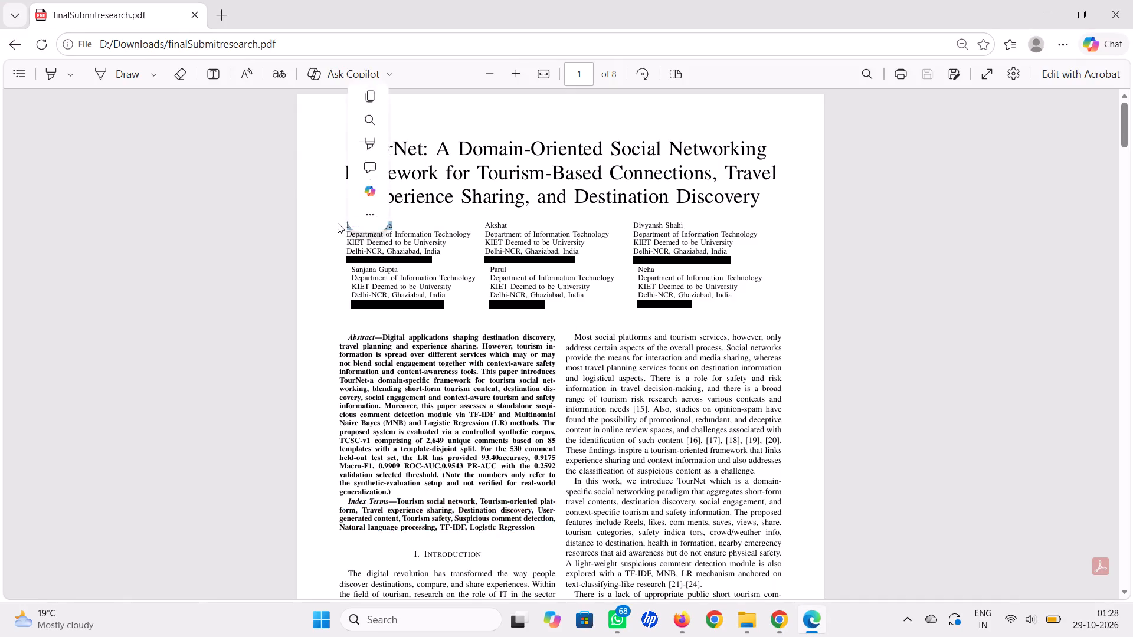
key("ctrl+c")
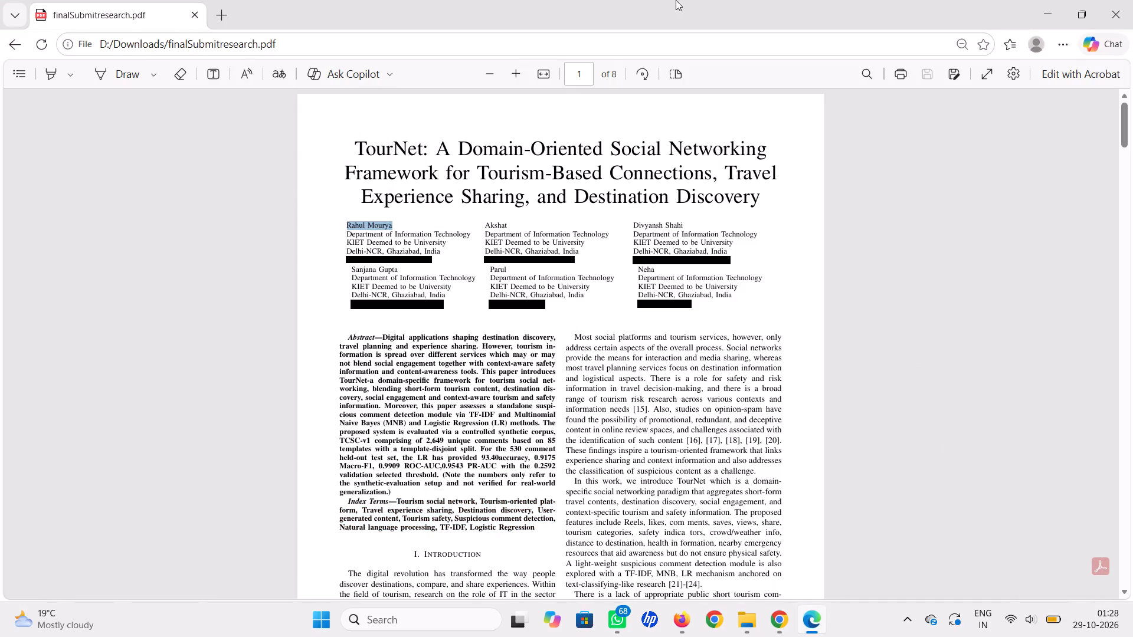
left_click_drag(672, 13, 1132, 223)
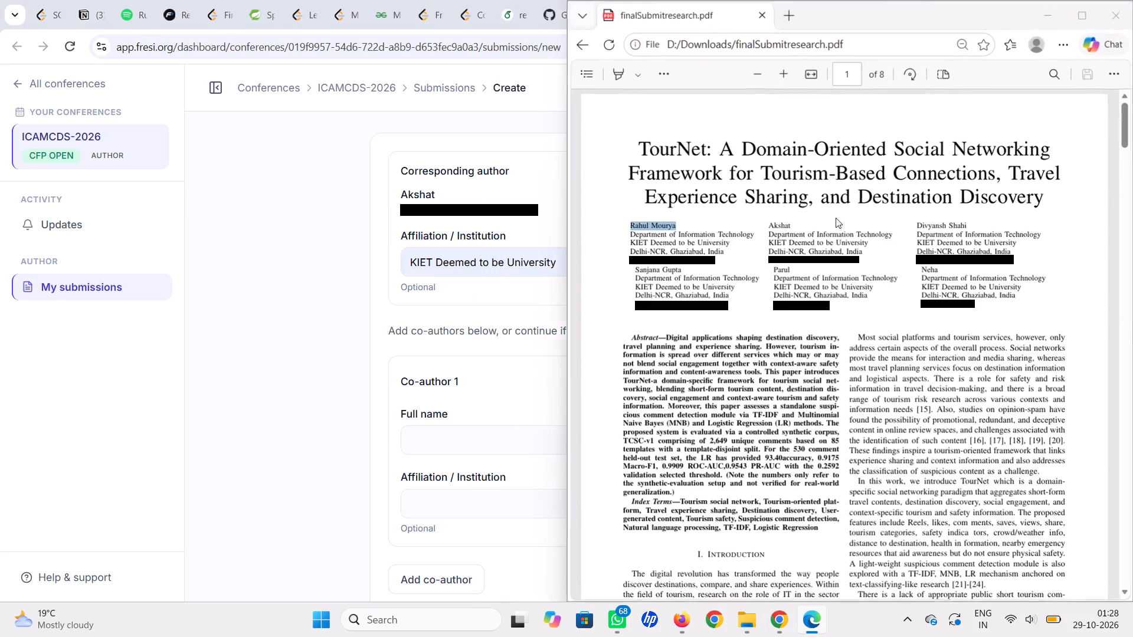
left_click(182, 224)
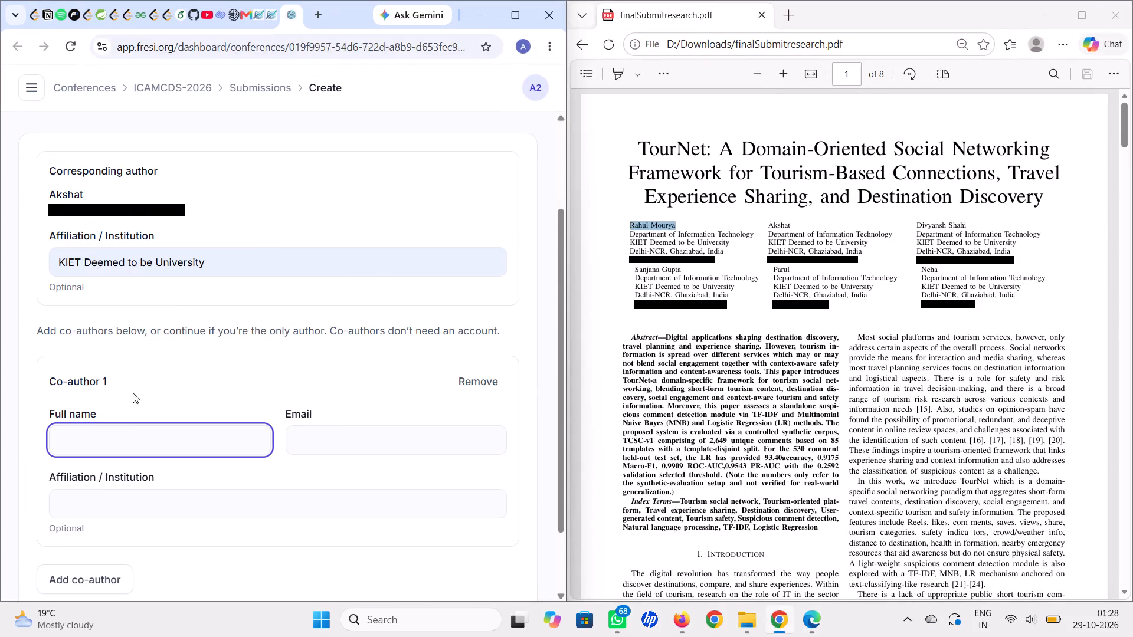
key("ctrl+v")
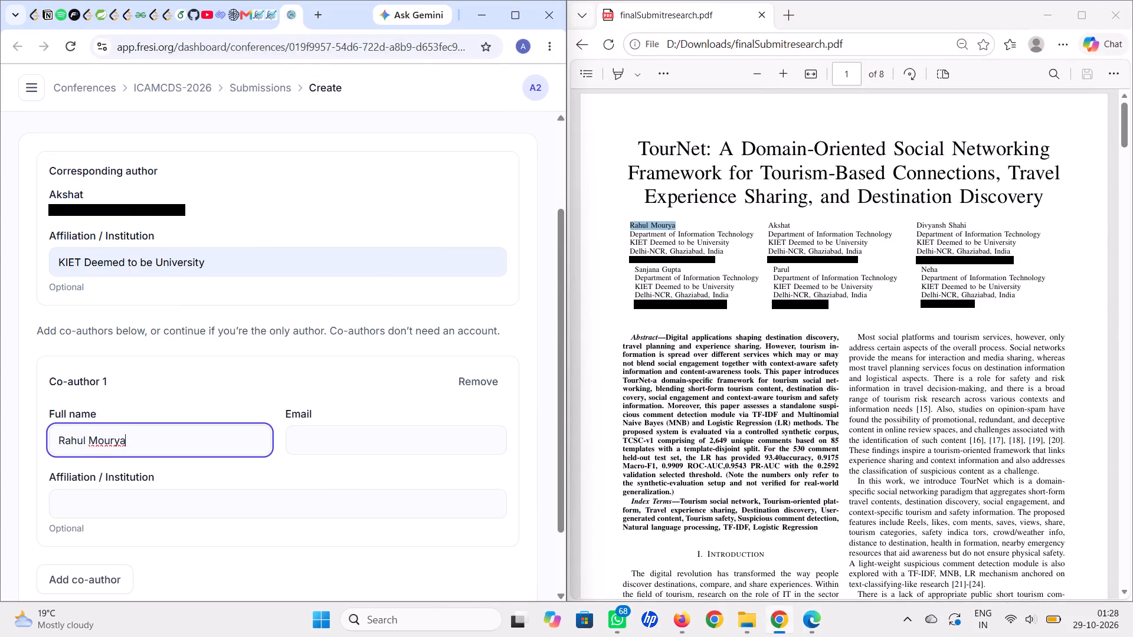
Select the first listed author's email address in the PDF for Co-author 1.
left_click_drag(728, 260, 644, 262)
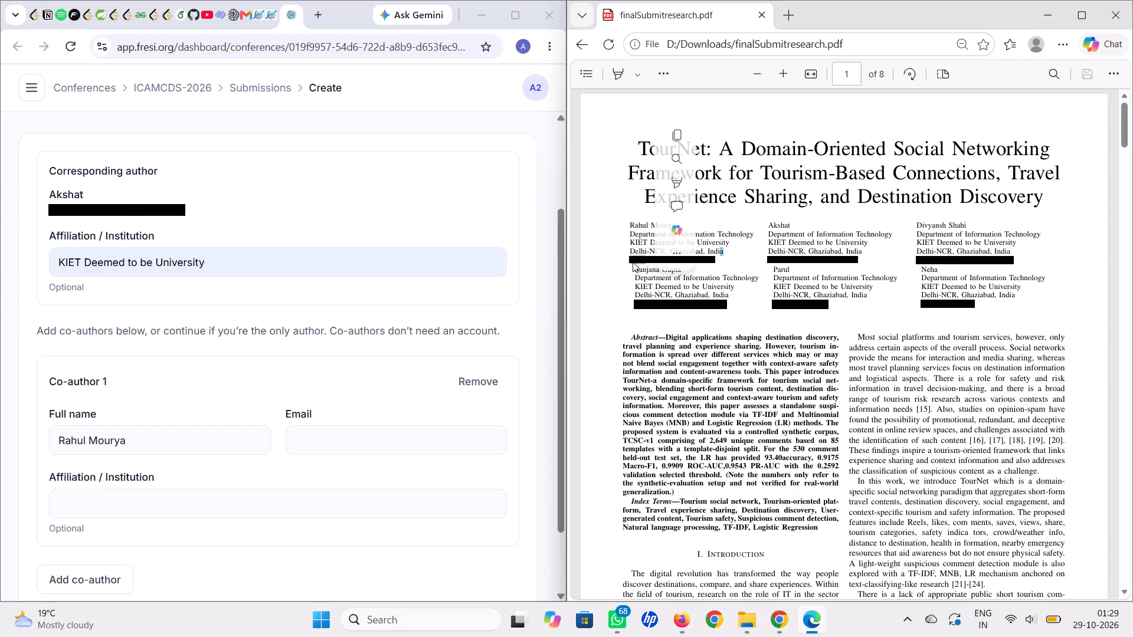
left_click(633, 262)
left_click_drag(624, 262, 682, 266)
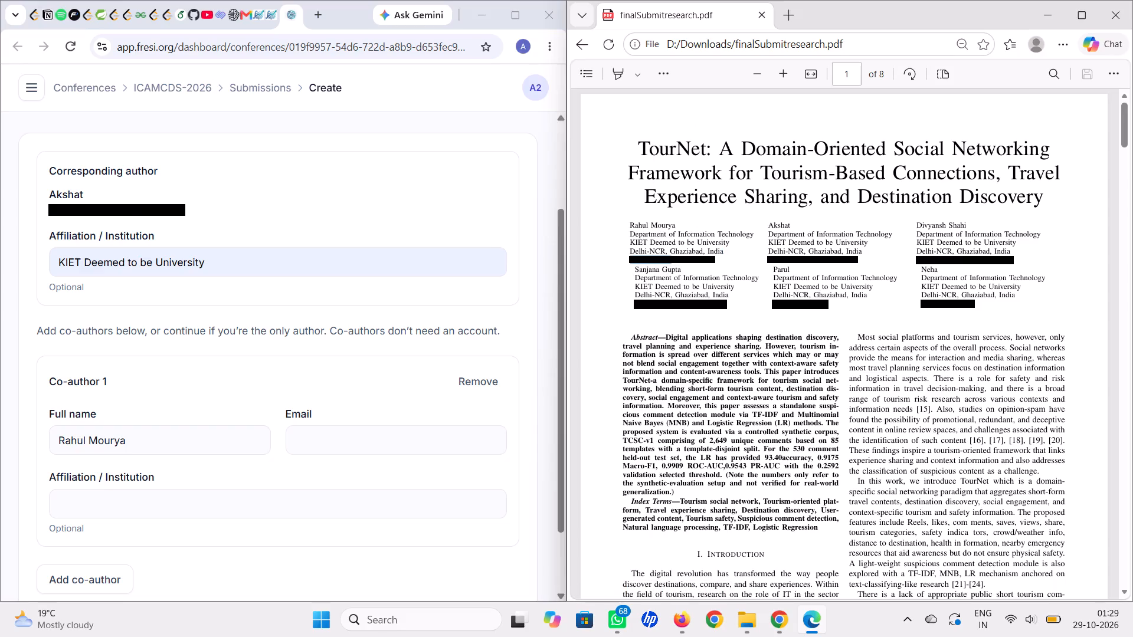
left_click_drag(682, 266, 718, 264)
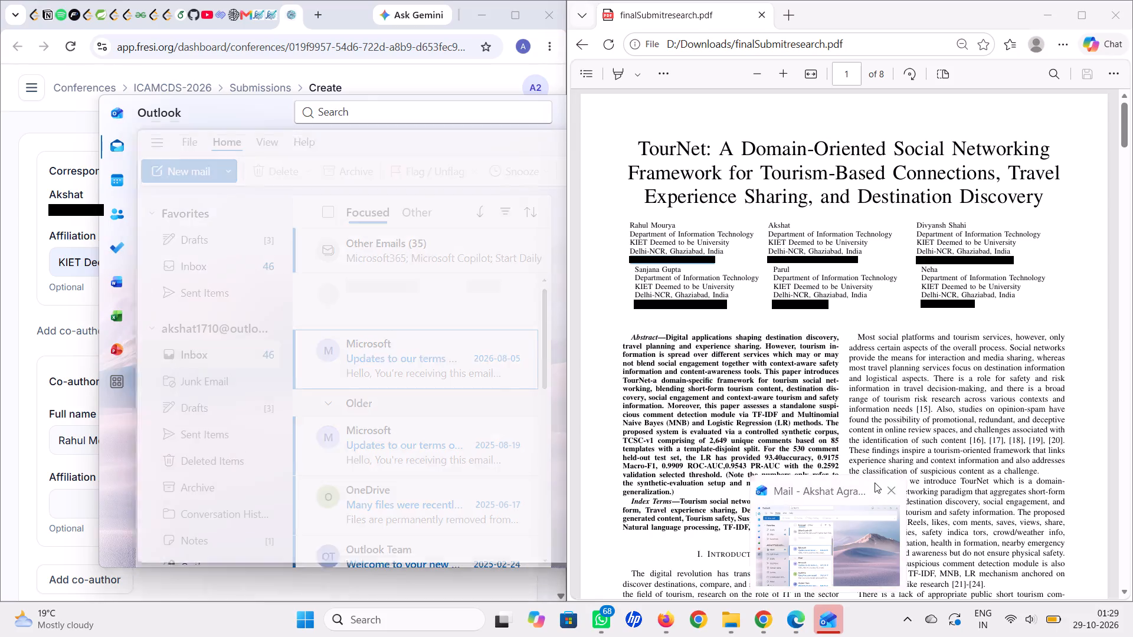
left_click(955, 490)
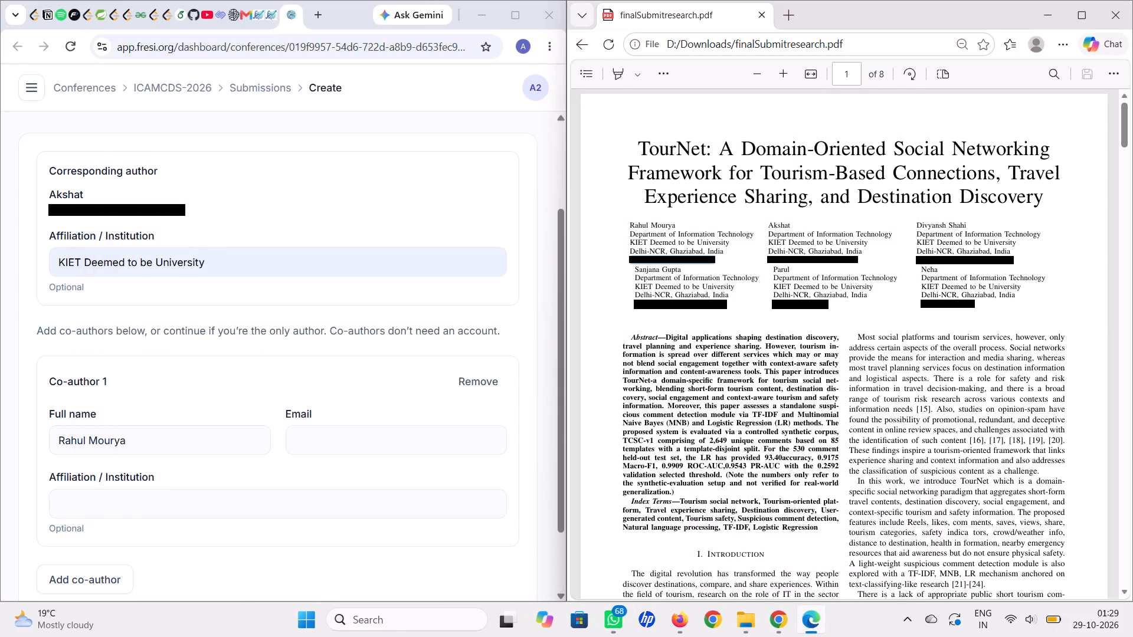
left_click(338, 439)
key("ctrl+v")
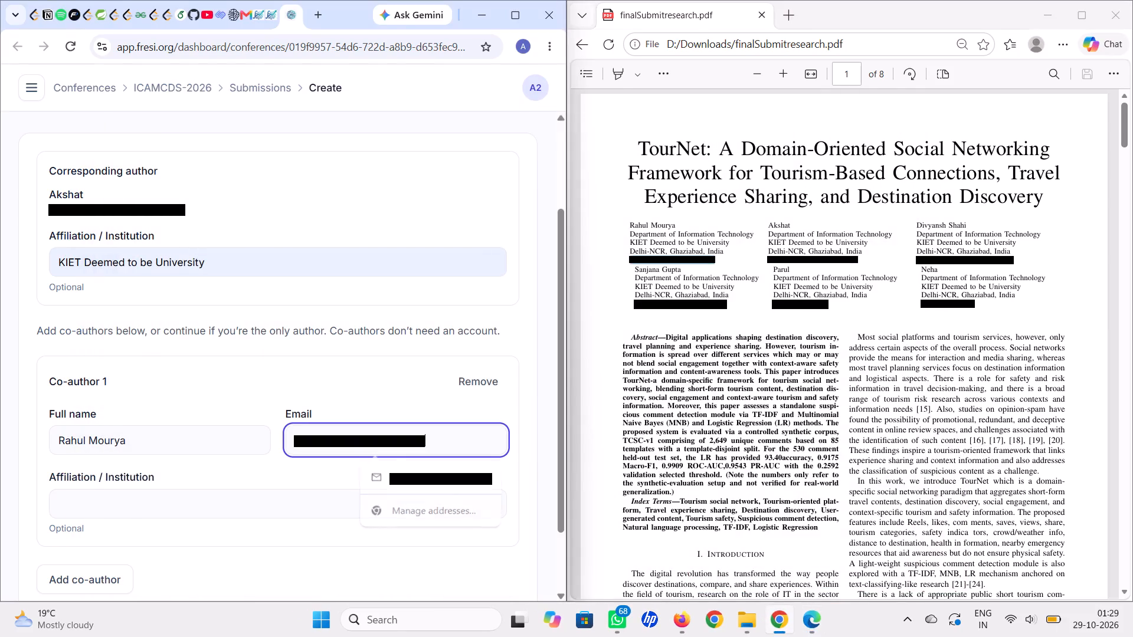
Set Co-author 1's affiliation to KIET Deemed to be University, copied from the corresponding author's affiliation.
left_click_drag(124, 518, 117, 505)
double_click(117, 505)
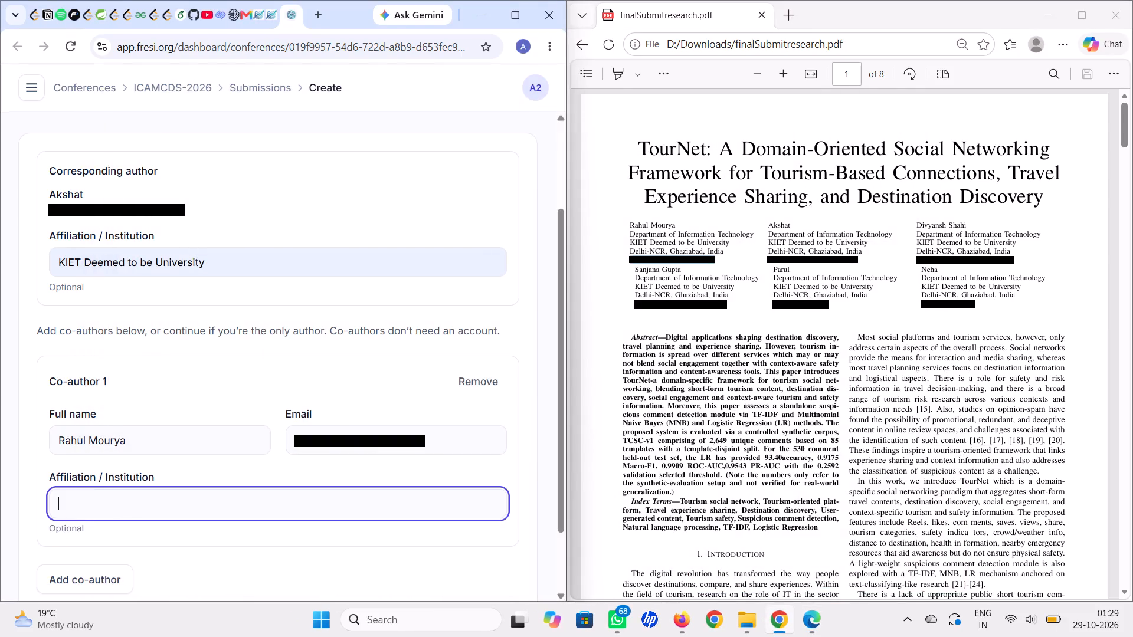
triple_click(114, 274)
key("ctrl+c")
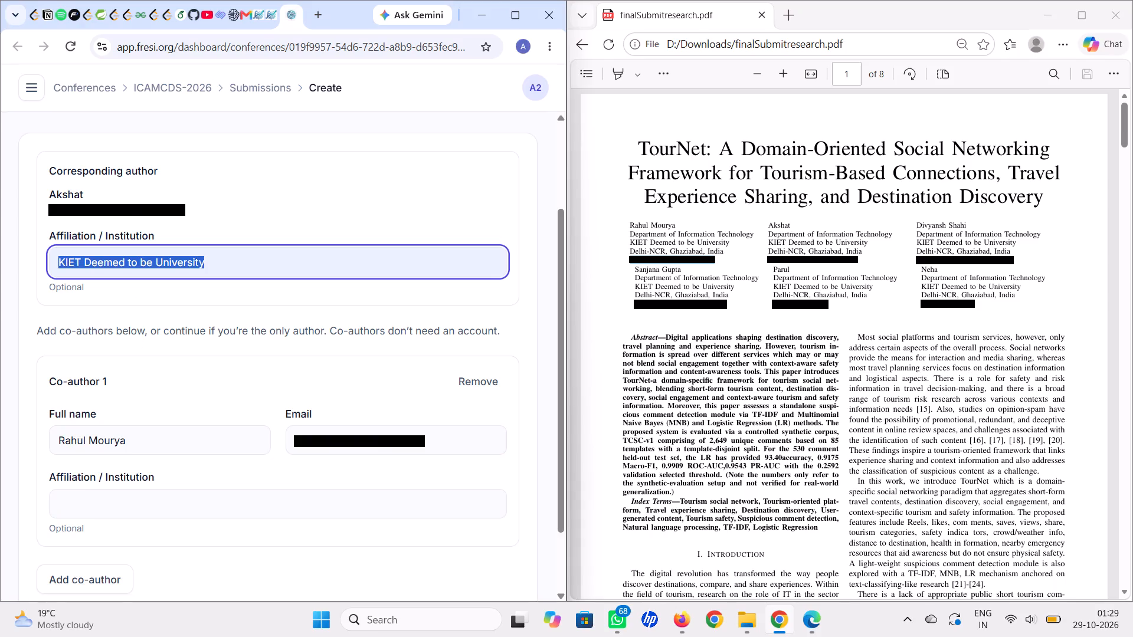
left_click(77, 503)
key("ctrl+v")
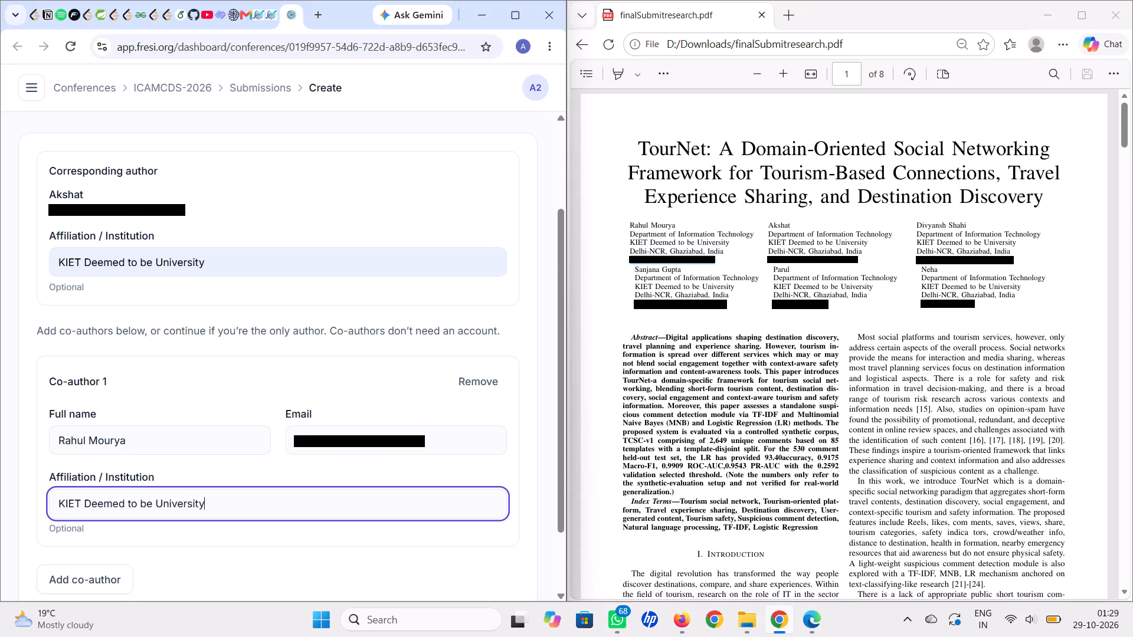
Add a second co-author entry below Co-author 1.
scroll(77, 503, "down", 2)
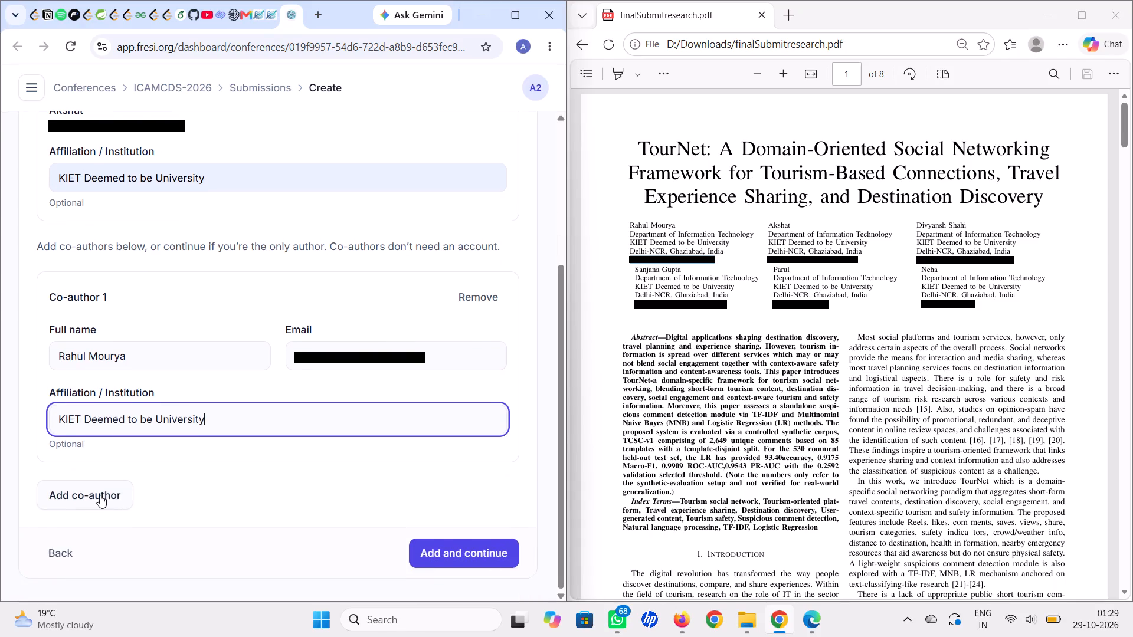
left_click(100, 495)
scroll(100, 495, "down", 2)
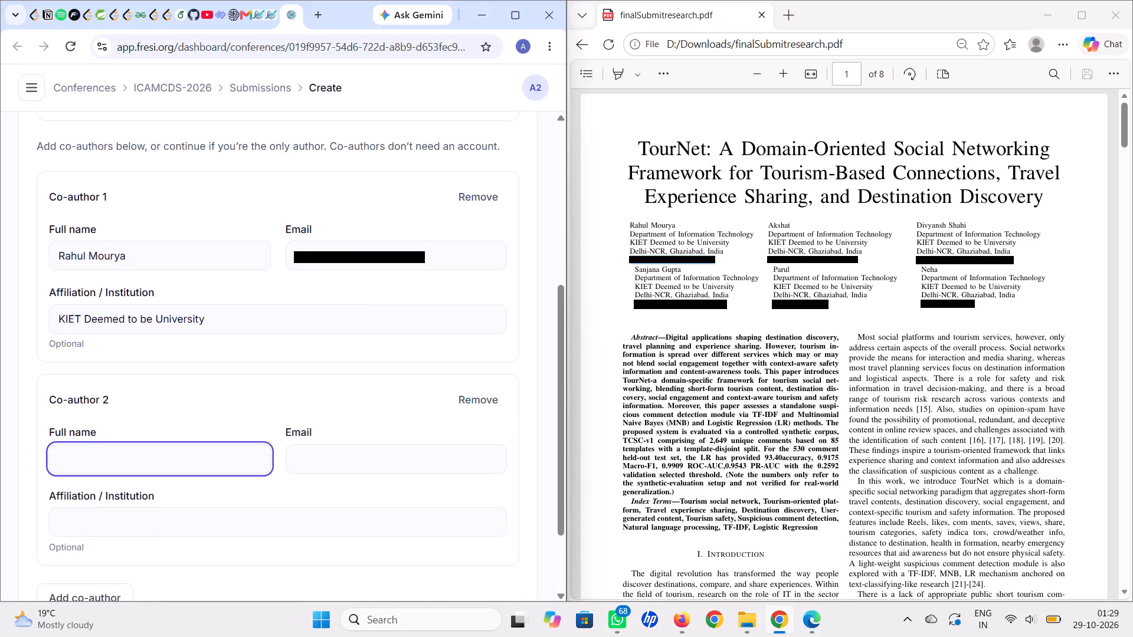
Select the name of the third author in the first row of the PDF in Edge for Co-author 2's full name.
left_click_drag(916, 224, 958, 223)
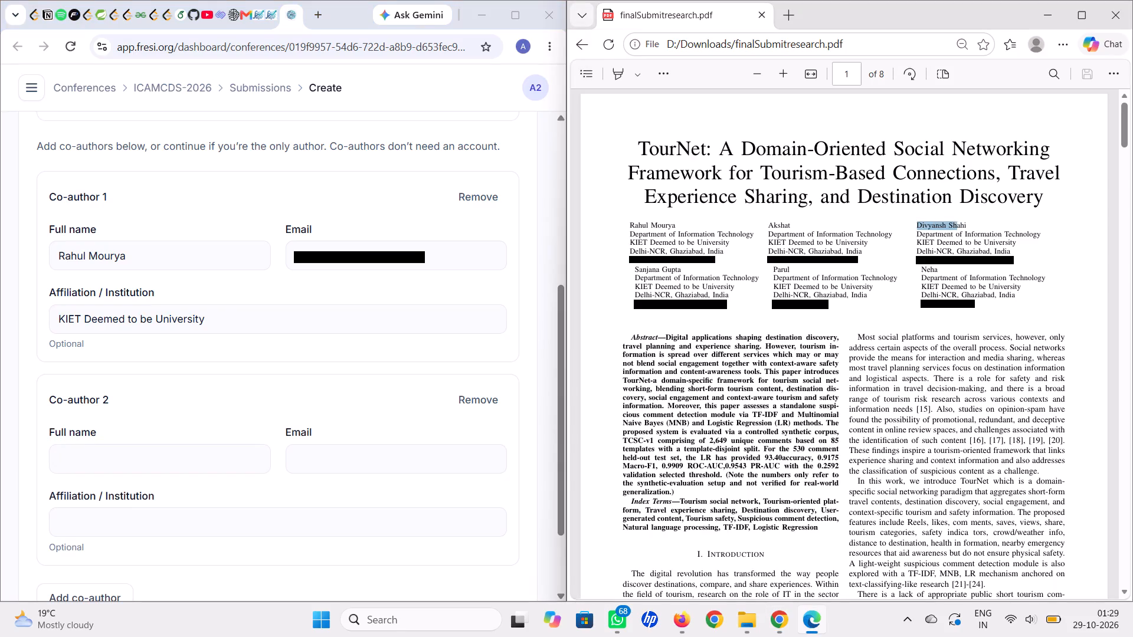
Copy the name and email address of the third author in the PDF's first author row into Co-author 2.
left_click_drag(958, 223, 970, 224)
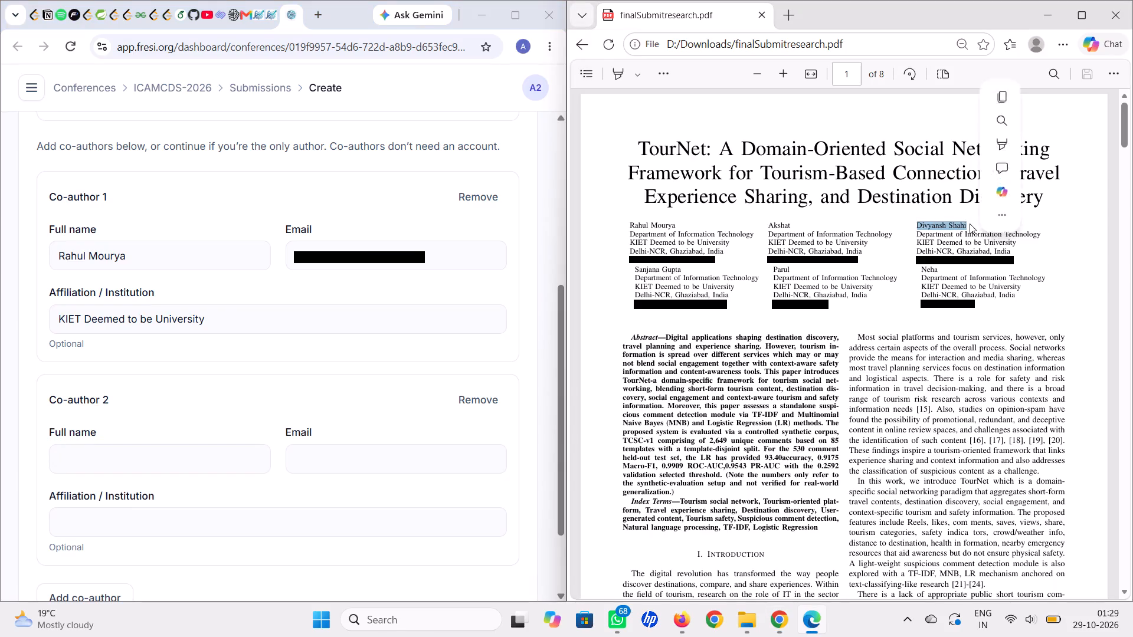
key("ctrl+c")
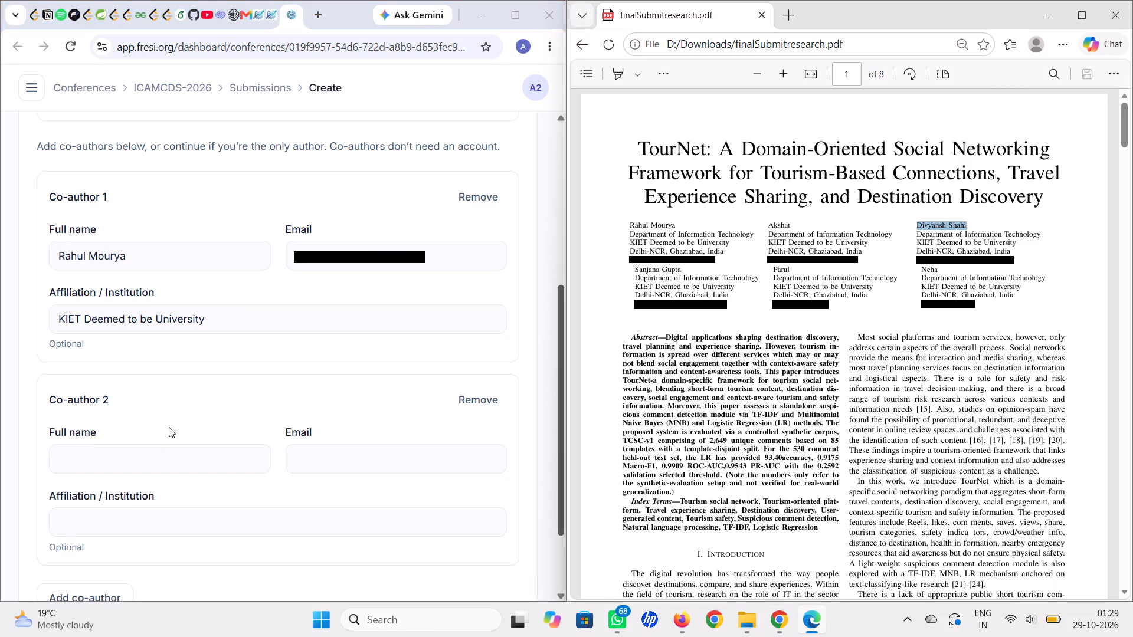
left_click(129, 453)
key("ctrl+v")
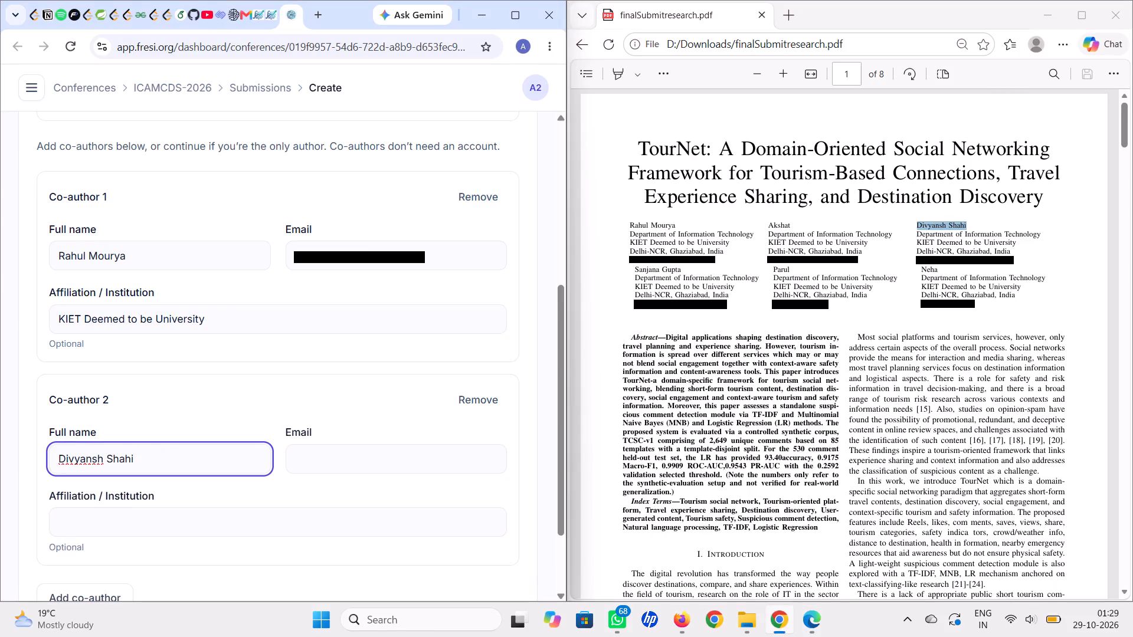
left_click(329, 456)
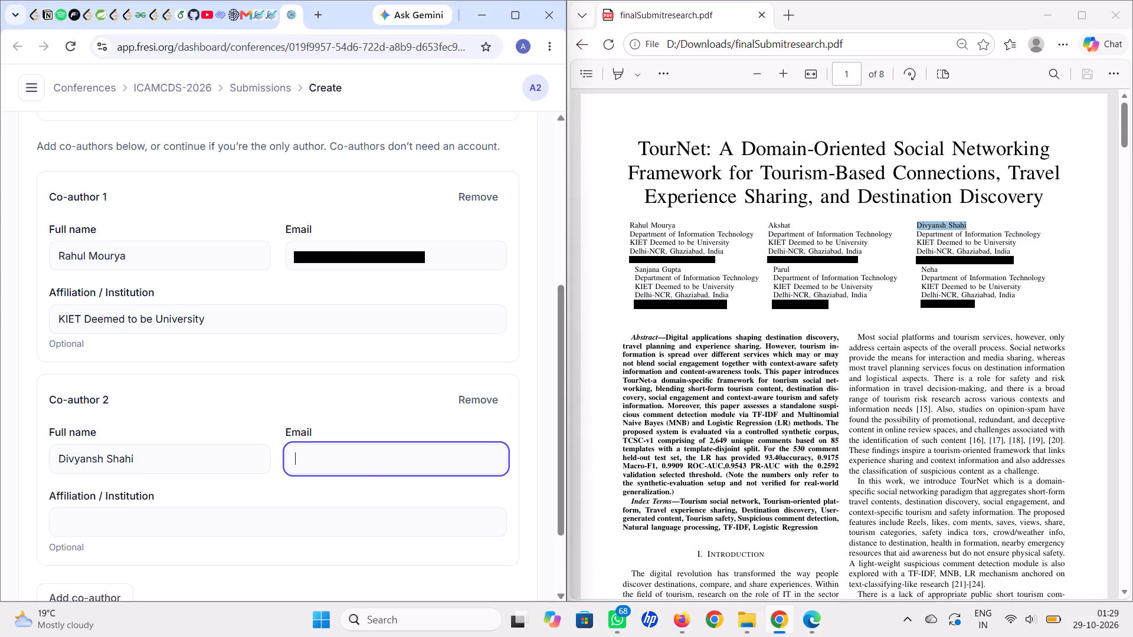
right_click(919, 261)
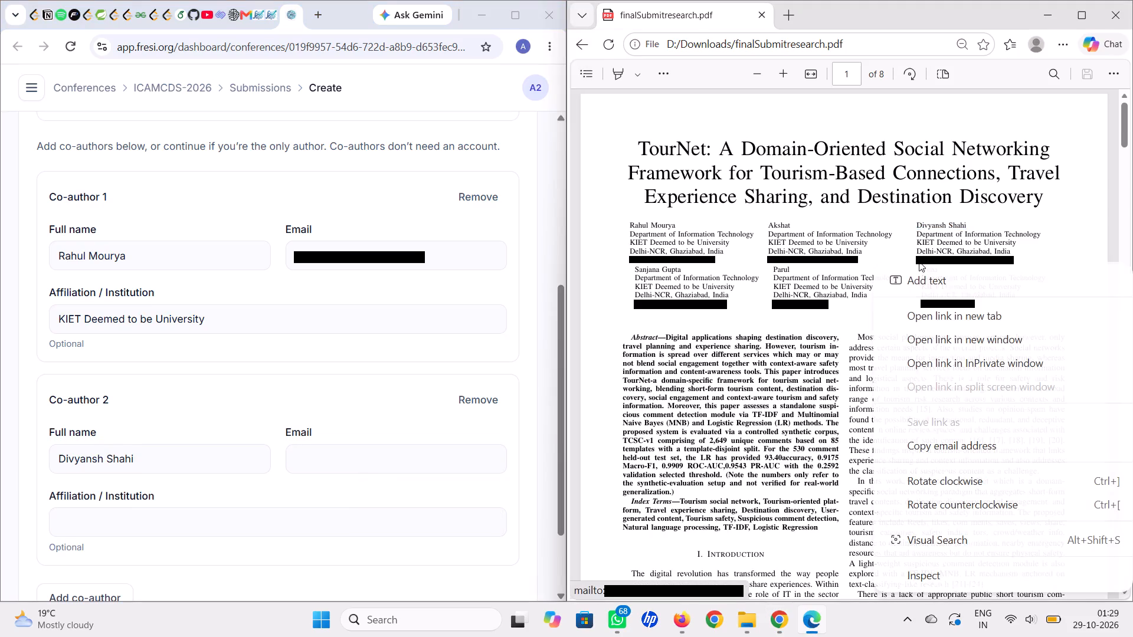
left_click(923, 442)
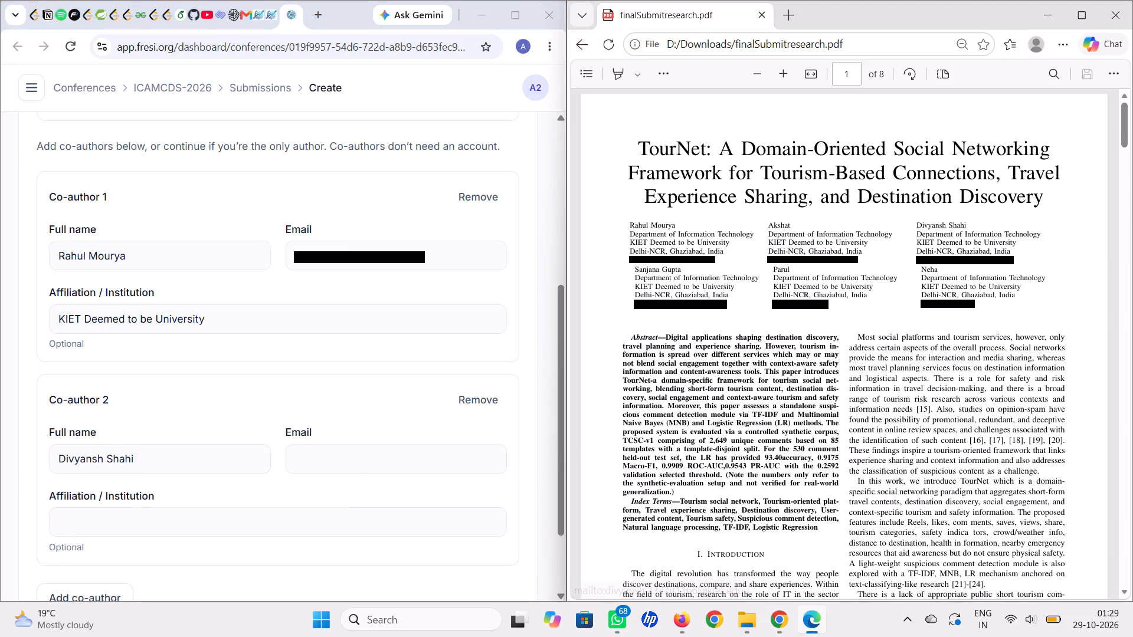
left_click(417, 459)
key("ctrl+v")
Copy Co-author 1's affiliation, KIET Deemed to be University, into Co-author 2's affiliation.
scroll(417, 459, "down", 1)
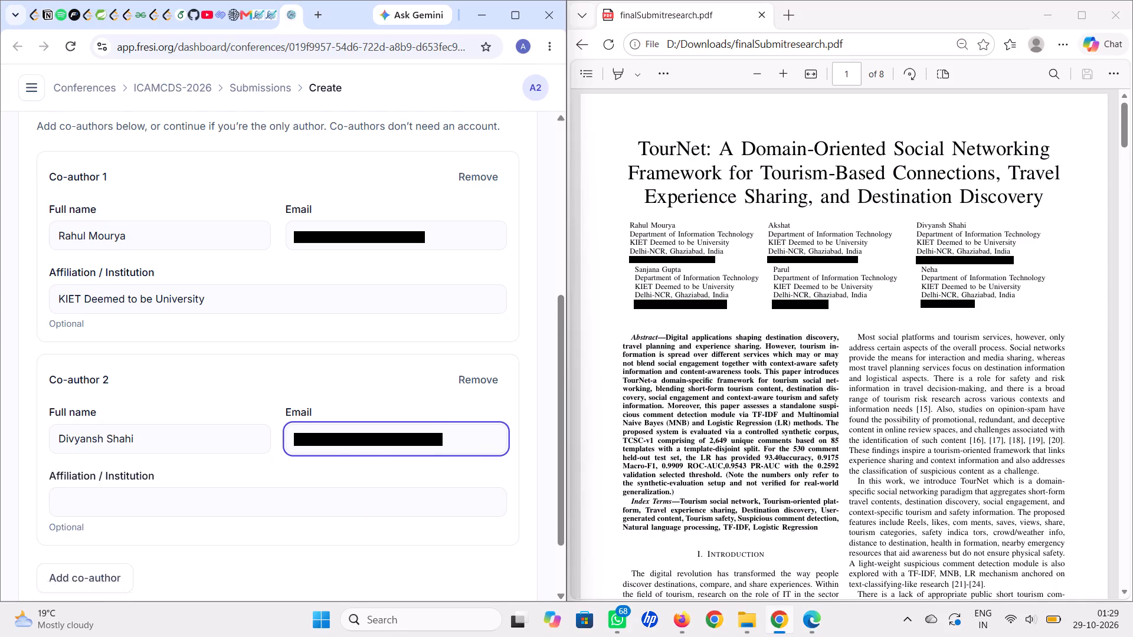
scroll(417, 459, "down", 1)
double_click(204, 242)
triple_click(204, 242)
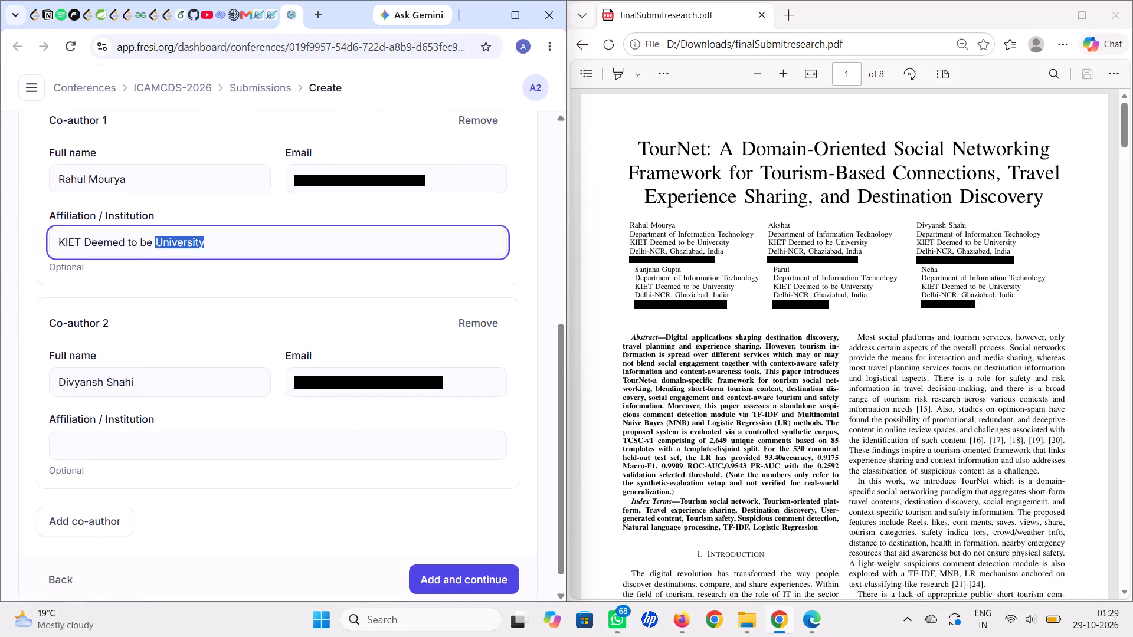
key("ctrl+c")
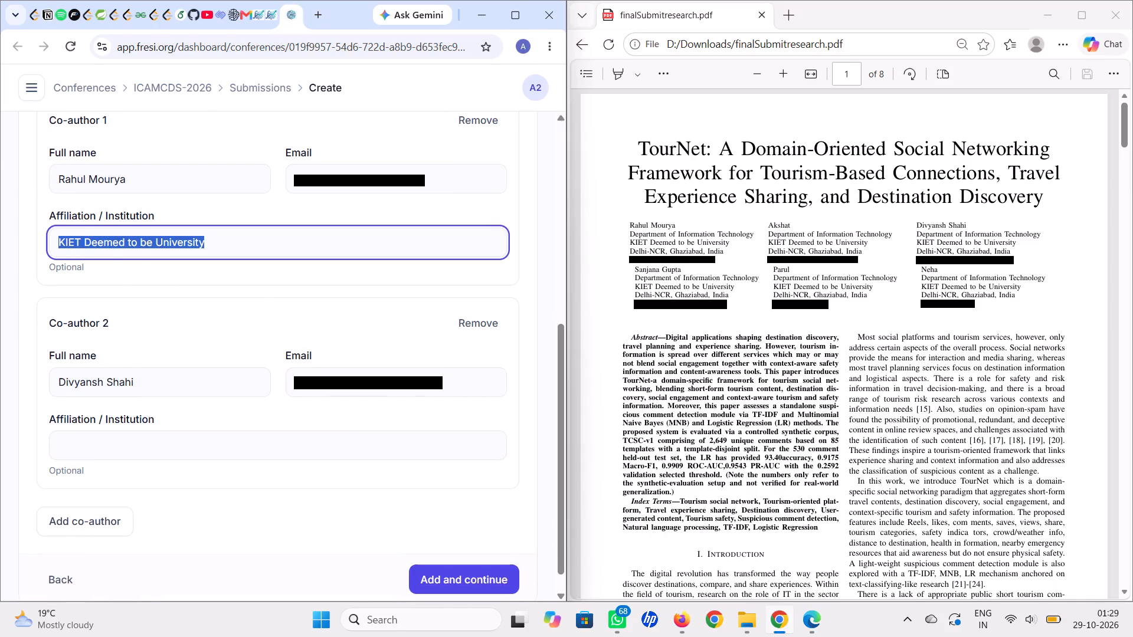
left_click(101, 449)
key("ctrl+v")
Add Co-author 3 and copy in the name and email address of the first author in the PDF's second author row.
scroll(101, 449, "down", 1)
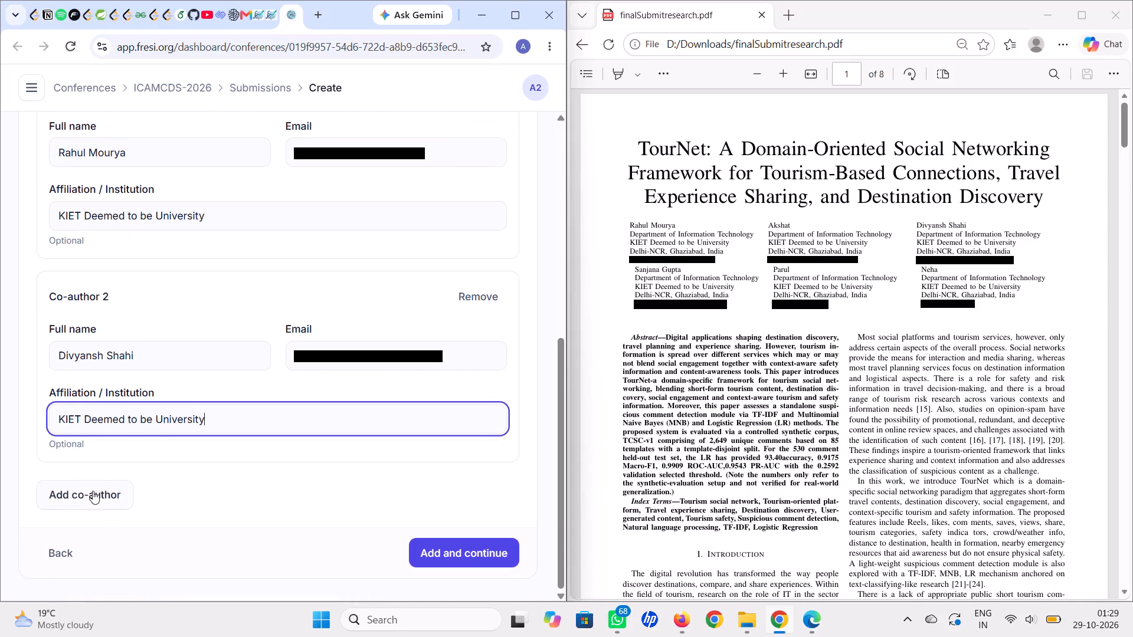
left_click(92, 491)
scroll(238, 496, "down", 1)
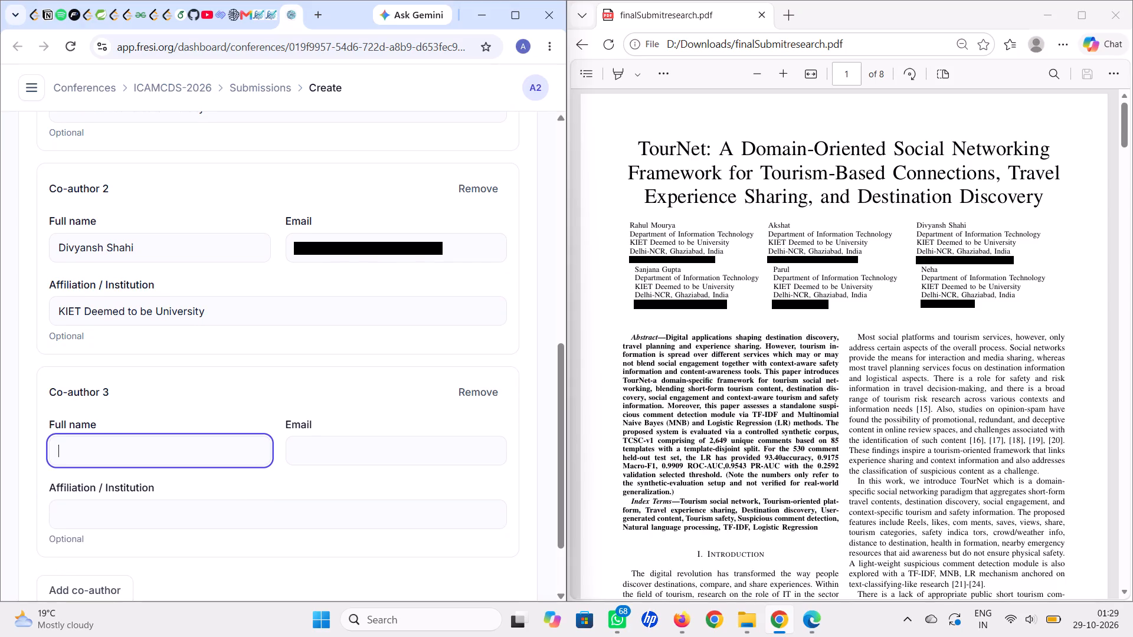
left_click_drag(683, 270, 640, 271)
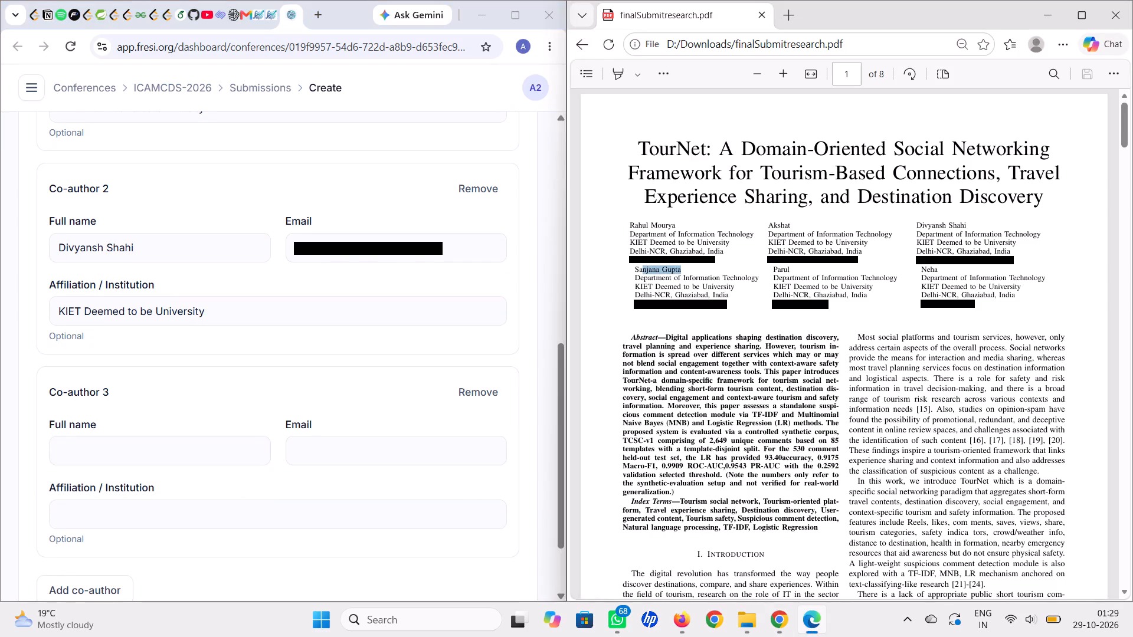
left_click_drag(640, 271, 632, 268)
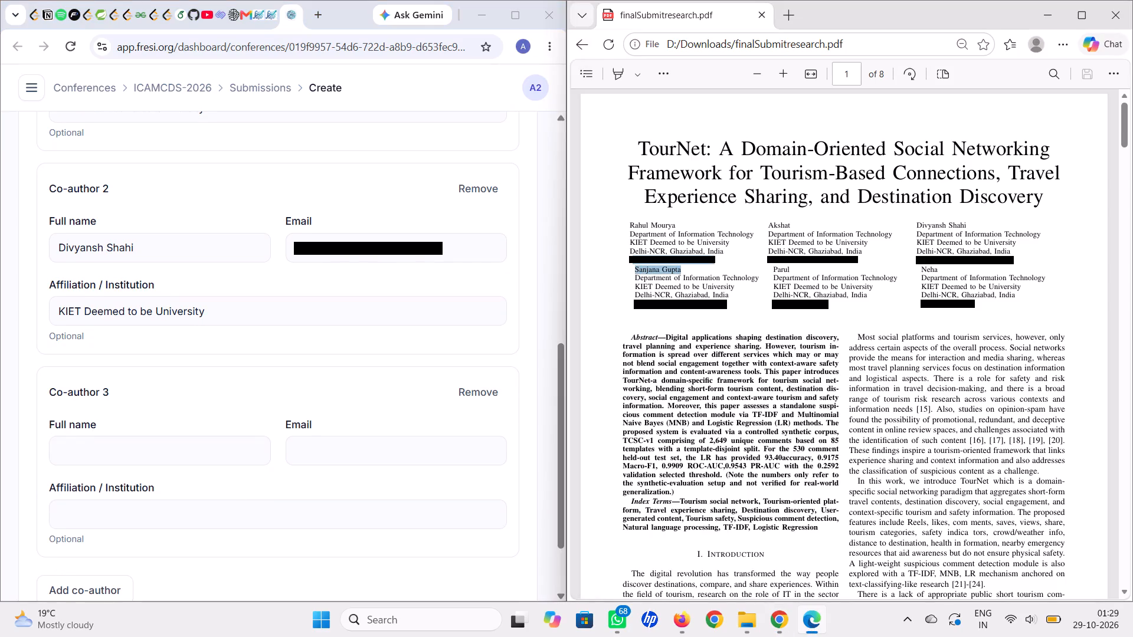
left_click_drag(632, 268, 632, 271)
left_click(632, 271)
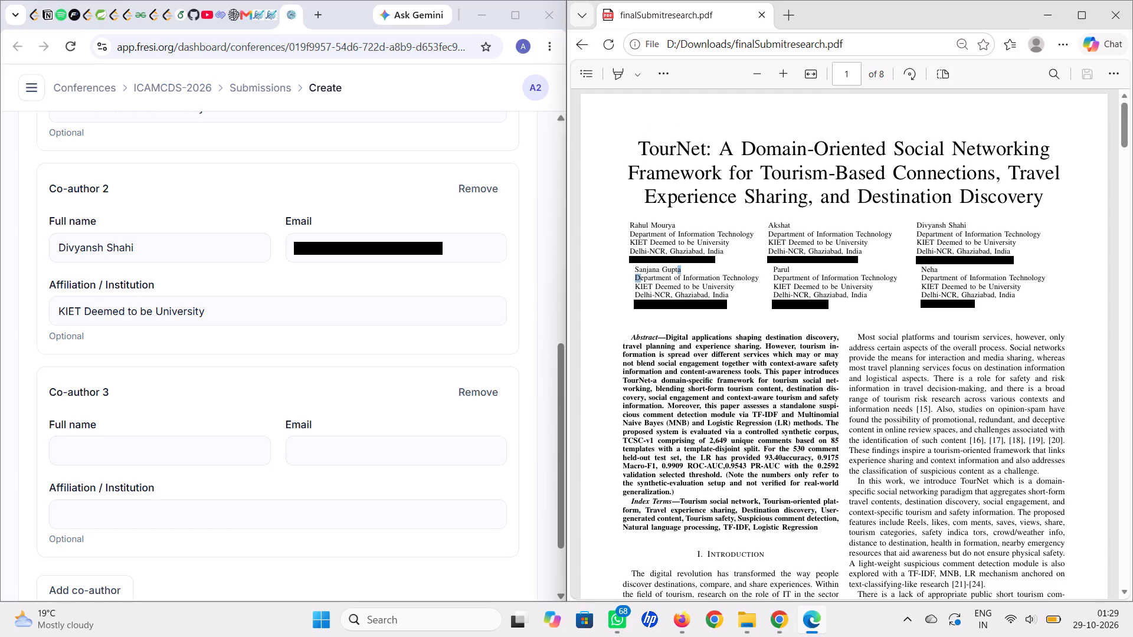
left_click_drag(633, 268, 685, 267)
key("ctrl+c")
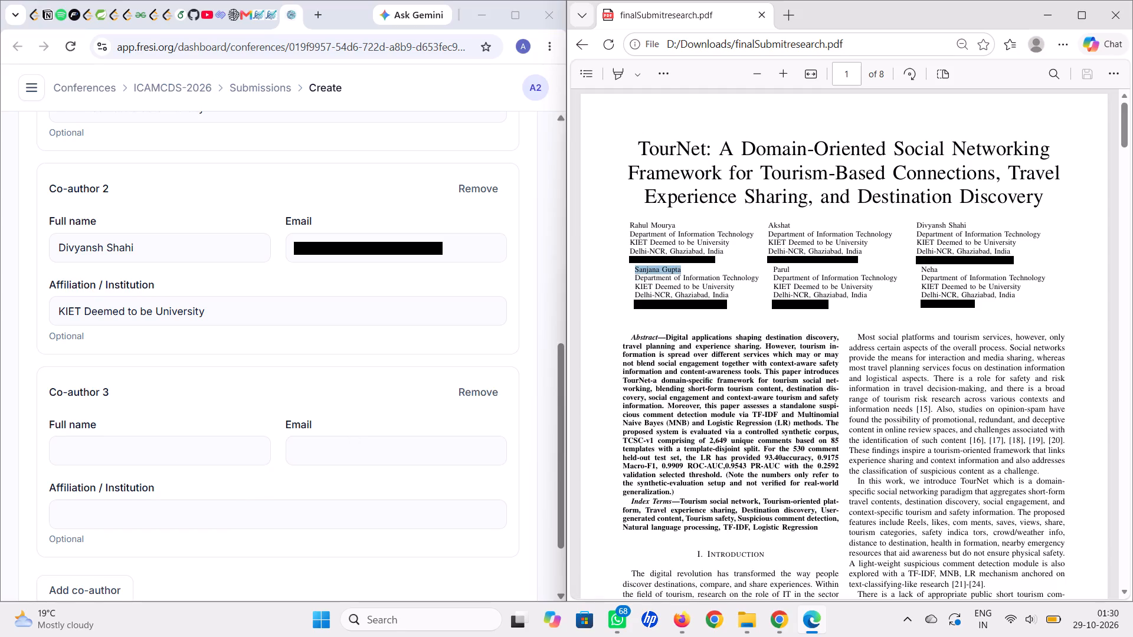
left_click(160, 445)
key("ctrl+v")
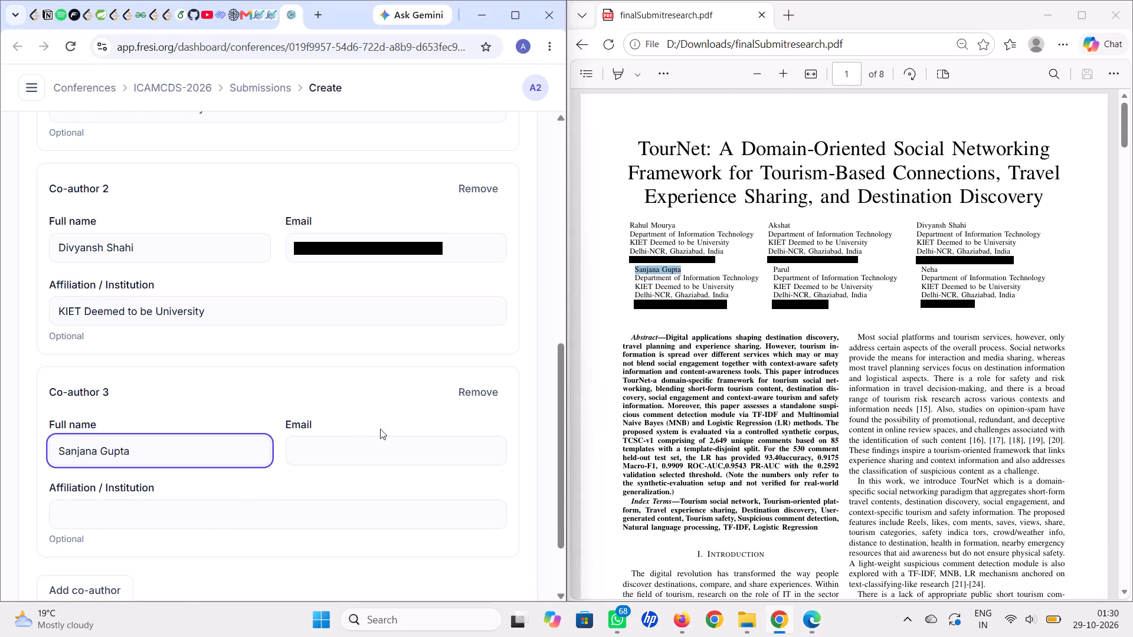
right_click(676, 304)
left_click(729, 461)
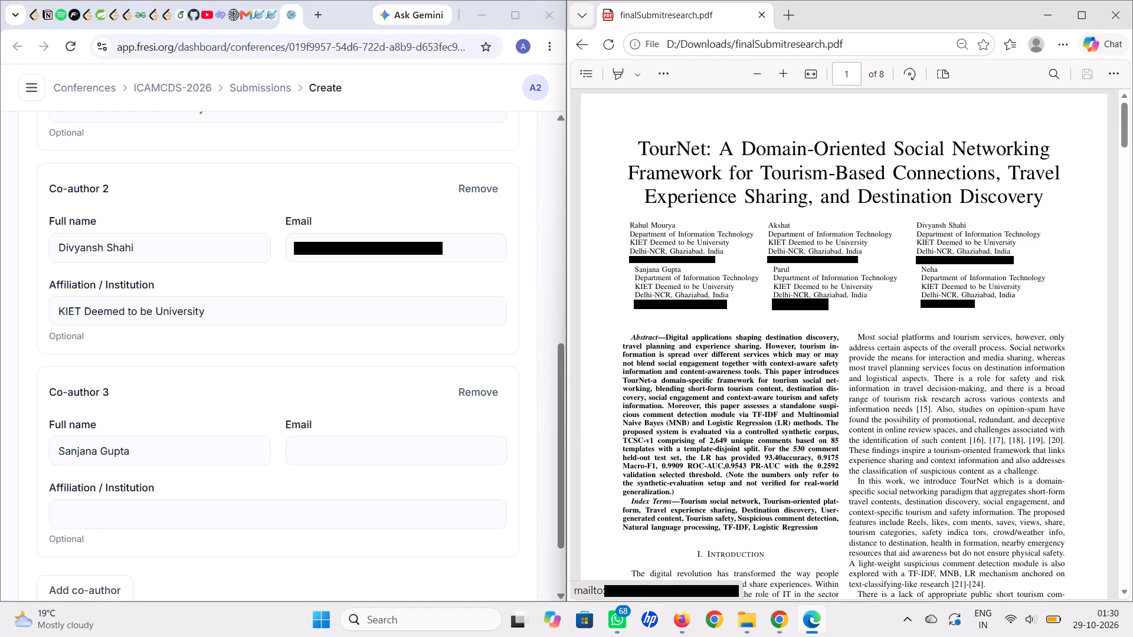
left_click(356, 455)
key("ctrl+v")
Copy Co-author 2's affiliation, KIET Deemed to be University, into Co-author 3's affiliation.
scroll(356, 455, "down", 1)
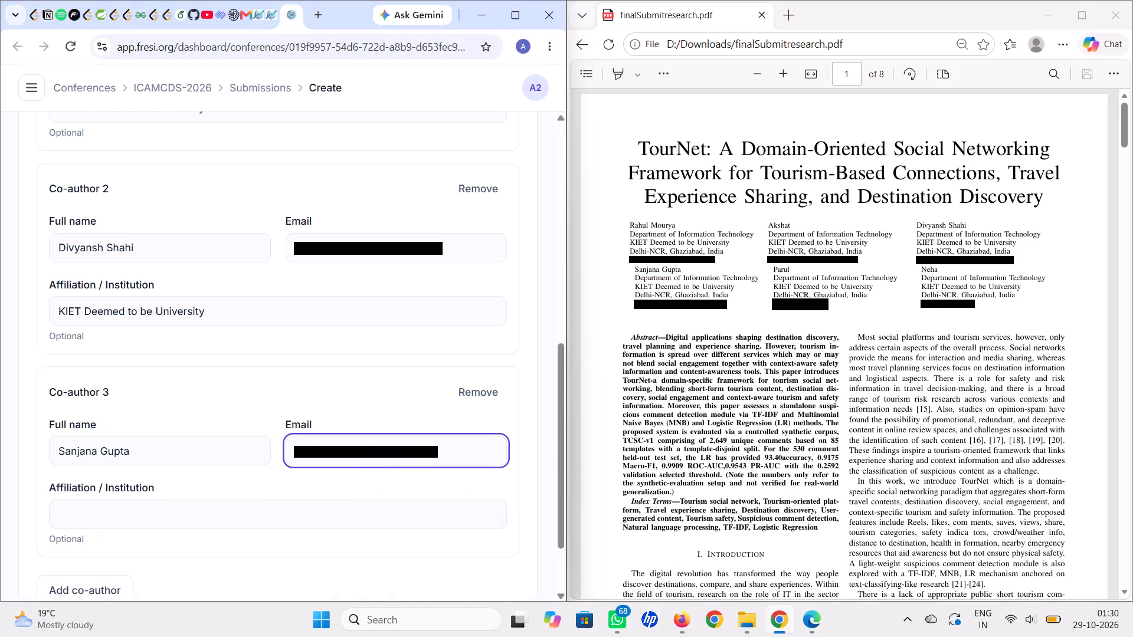
scroll(356, 455, "down", 1)
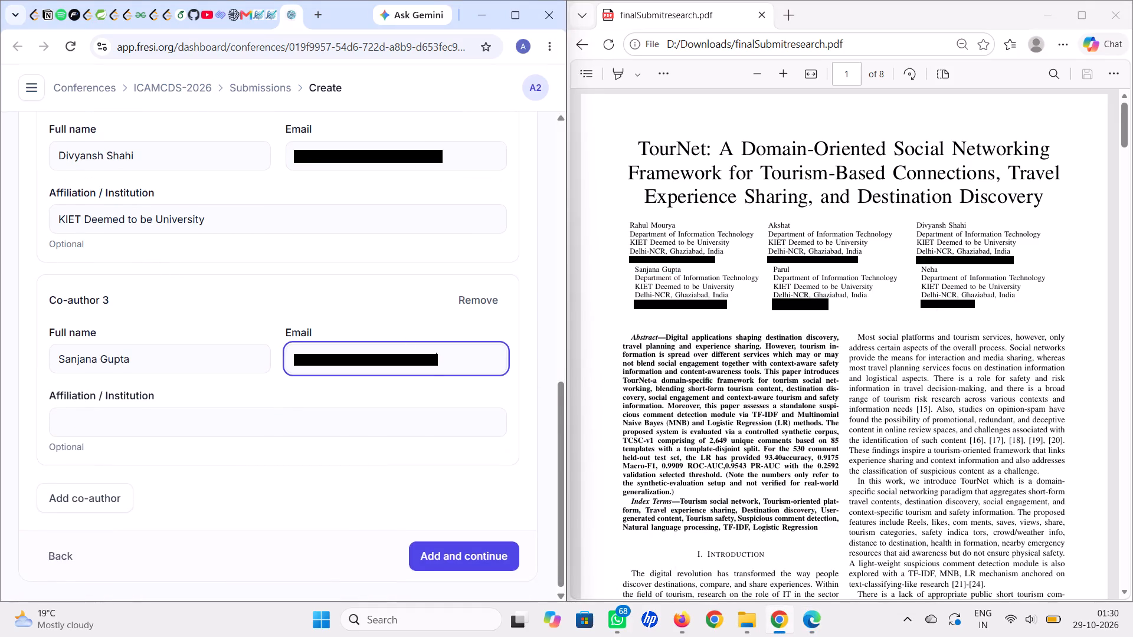
double_click(131, 221)
triple_click(131, 221)
key("ctrl+c")
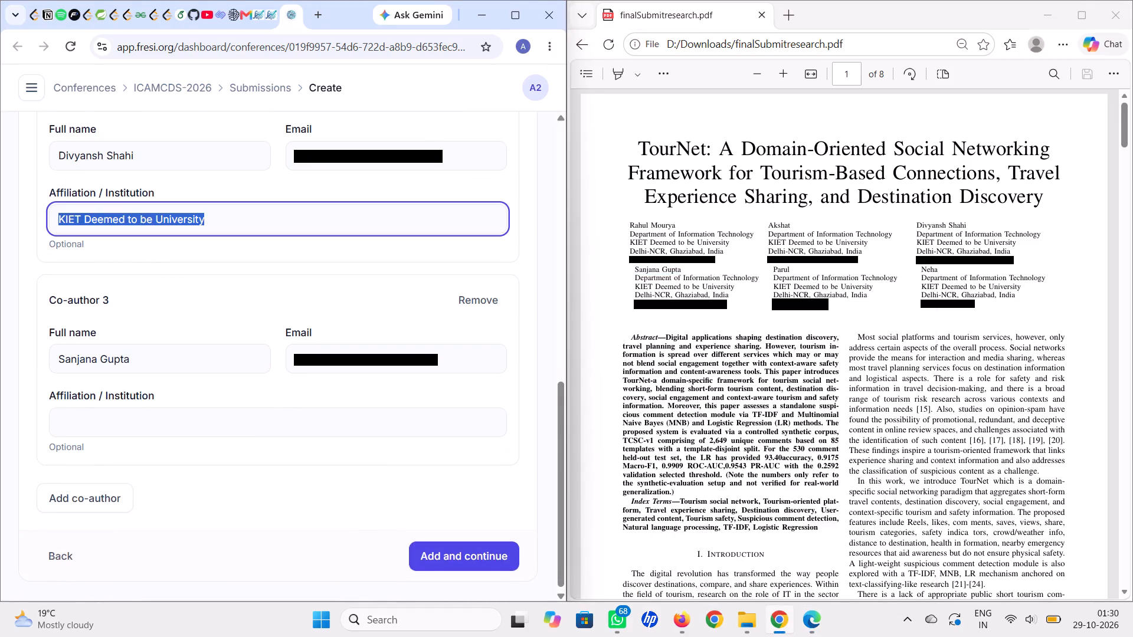
left_click(116, 419)
key("ctrl+v")
Add Co-author 4 and copy in the name of the second author in the PDF's second author row.
scroll(116, 419, "down", 1)
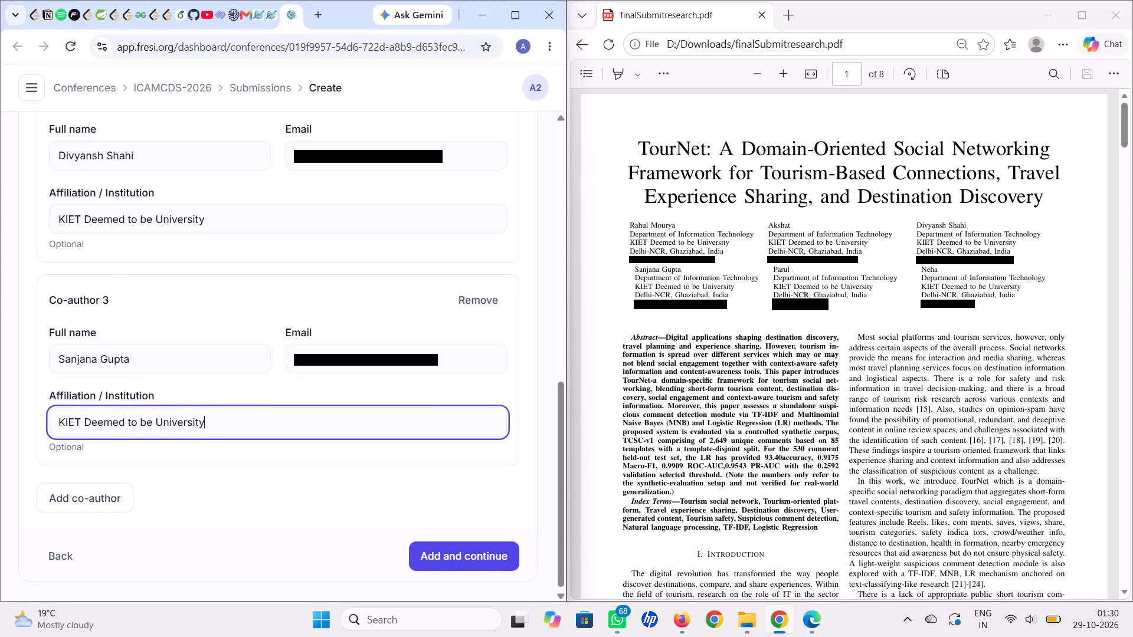
scroll(116, 419, "down", 1)
scroll(228, 468, "down", 1)
left_click(77, 501)
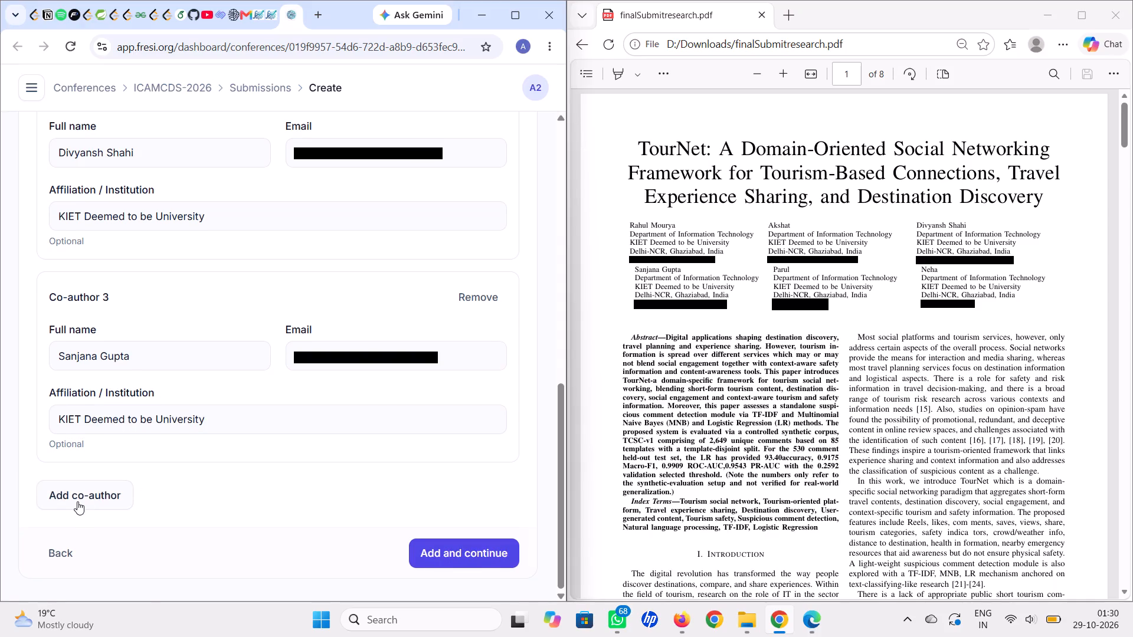
scroll(169, 494, "down", 2)
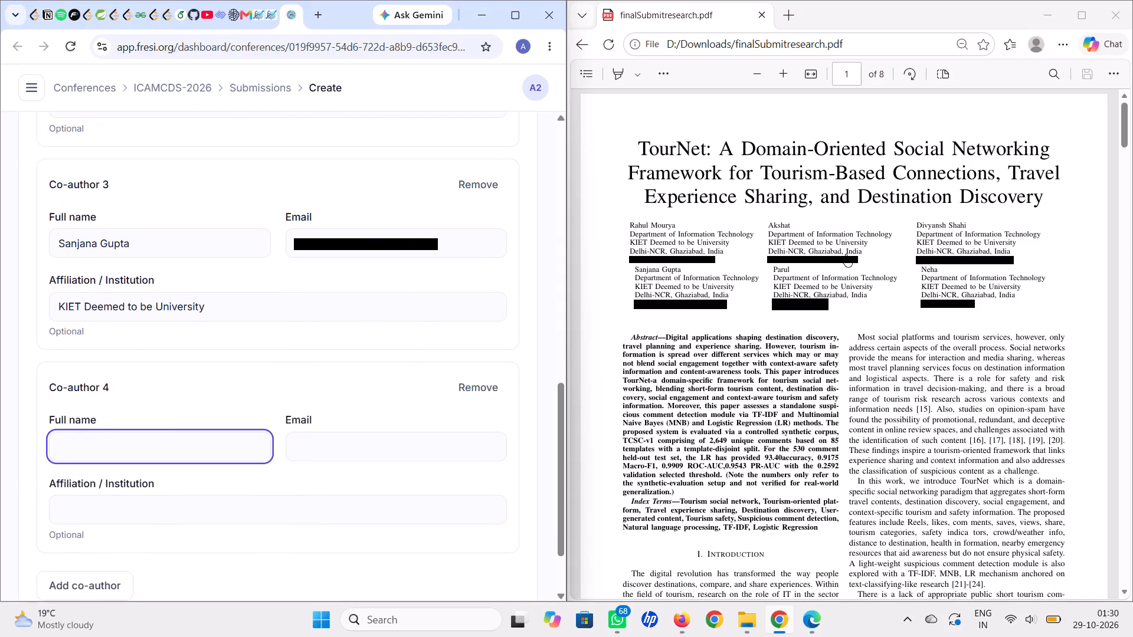
double_click(776, 271)
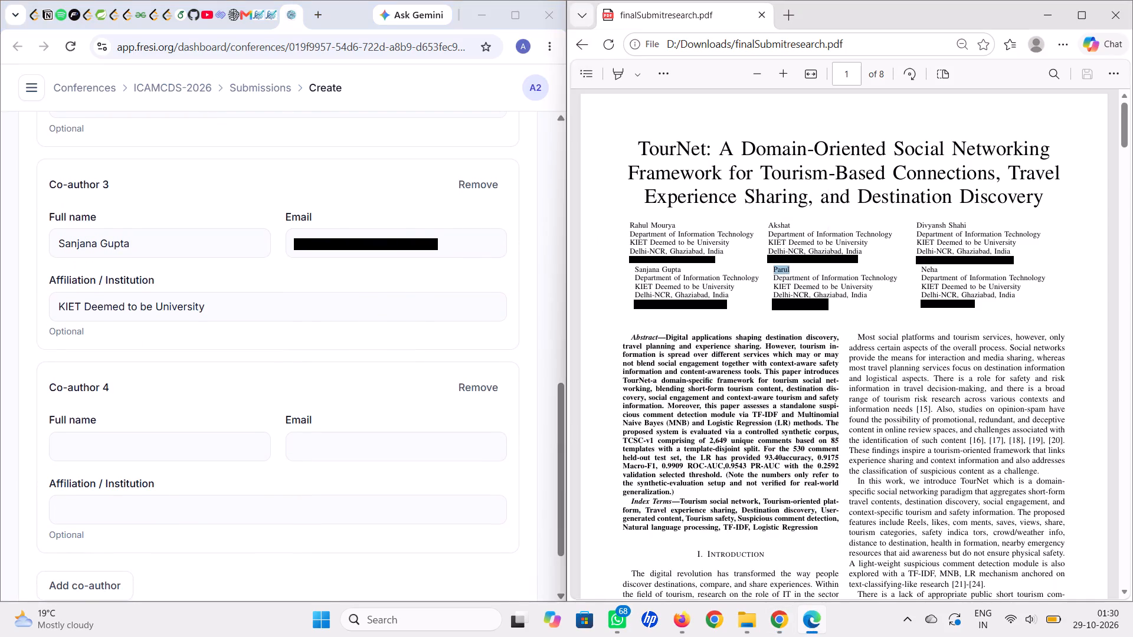
key("ctrl+c")
left_click(129, 438)
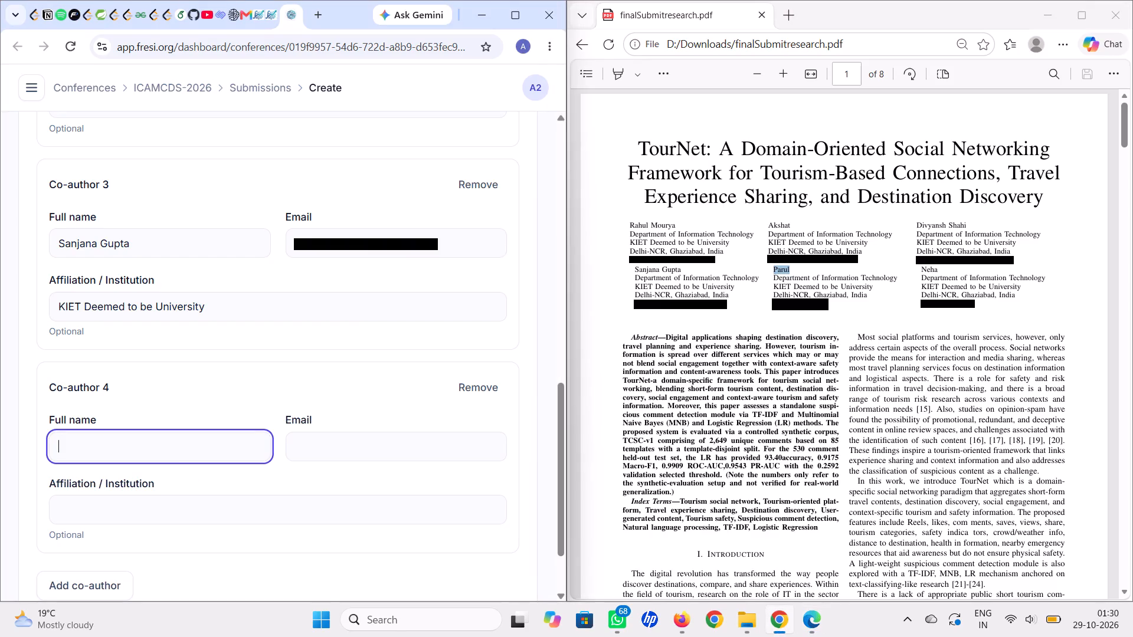
key("ctrl+v")
Copy the email address of the second author in the PDF's second author row into Co-author 4's email.
scroll(129, 438, "down", 1)
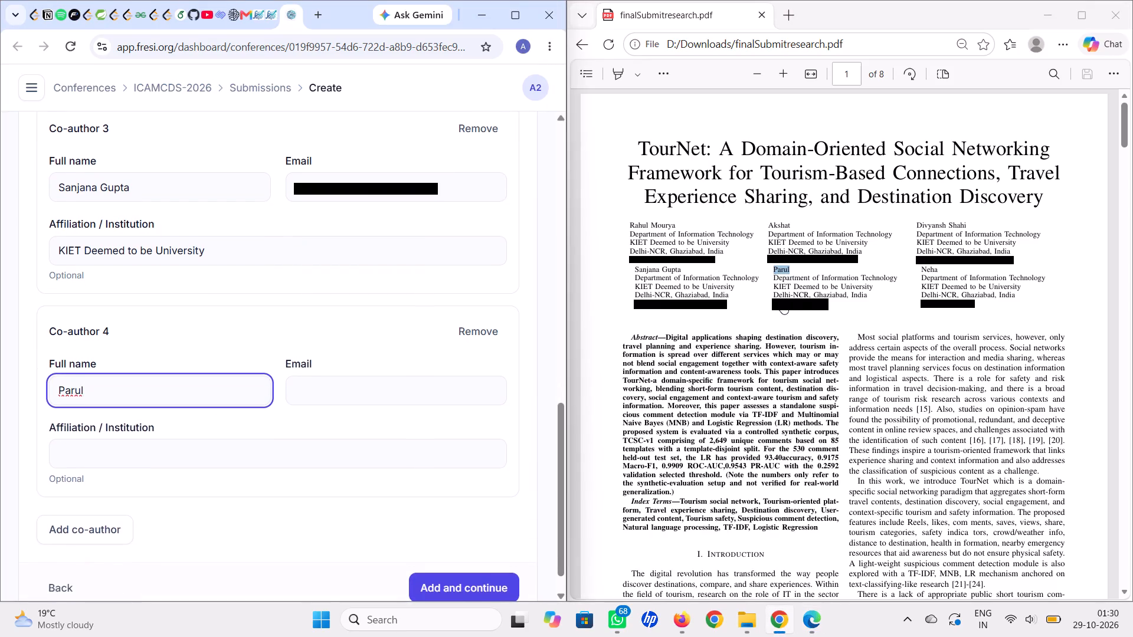
right_click(796, 301)
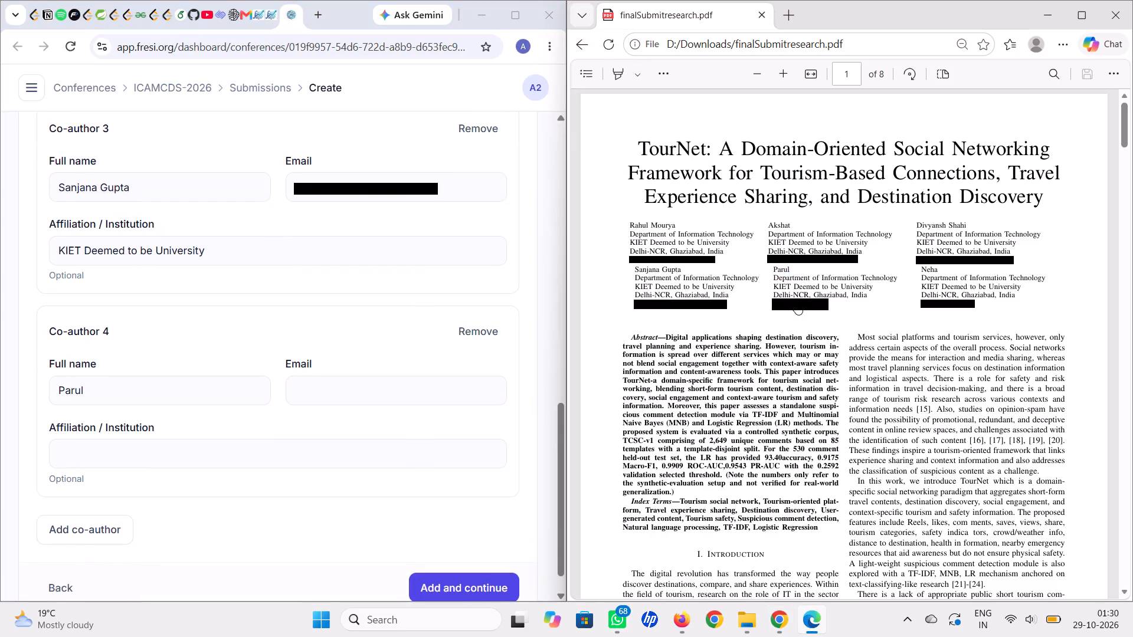
right_click(791, 308)
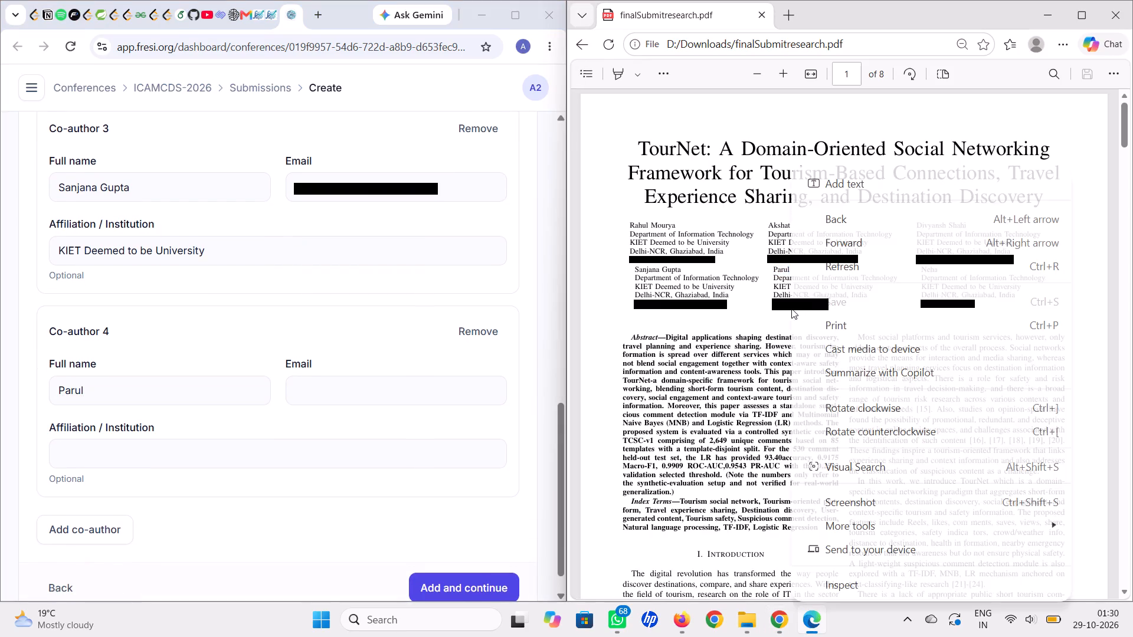
left_click_drag(772, 317, 778, 314)
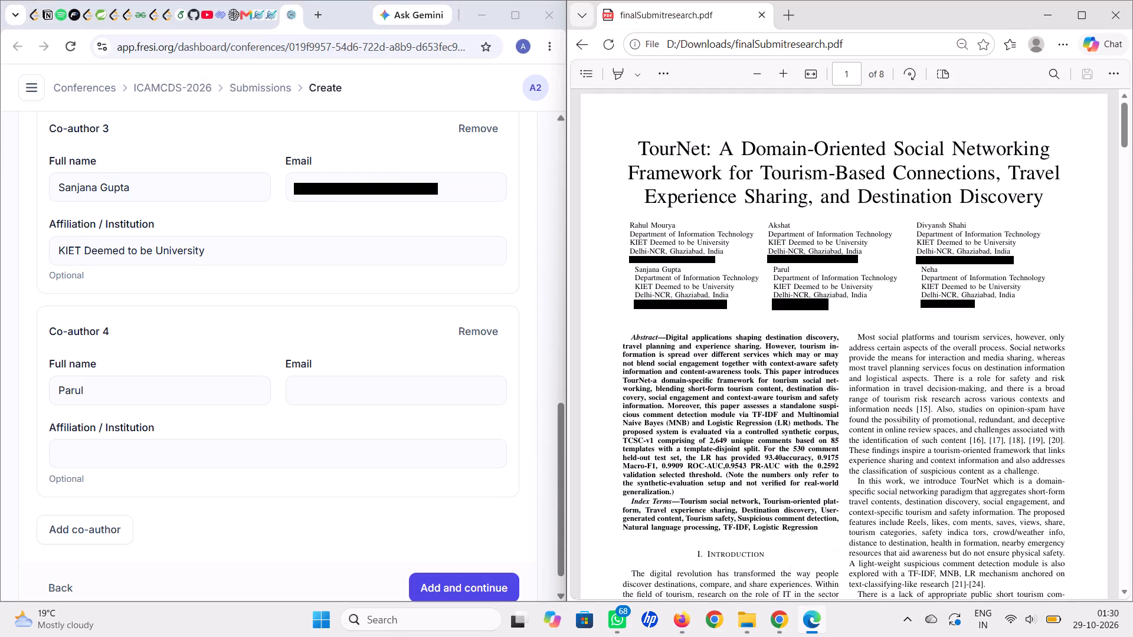
left_click_drag(778, 314, 783, 307)
right_click(783, 307)
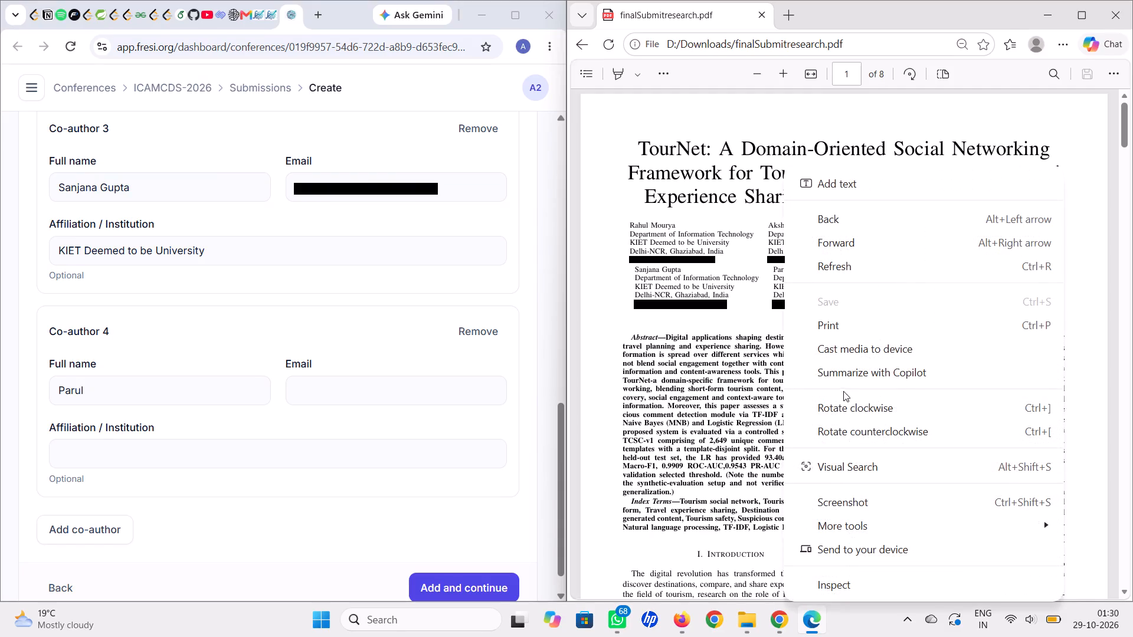
left_click_drag(753, 313, 774, 306)
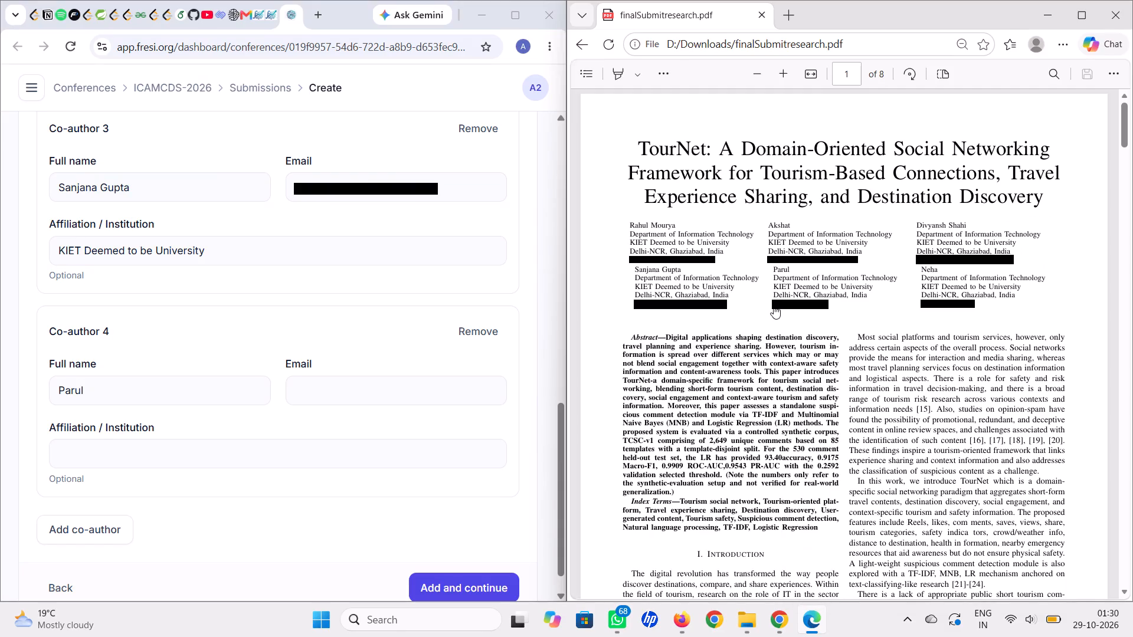
left_click_drag(774, 306, 778, 307)
right_click(778, 307)
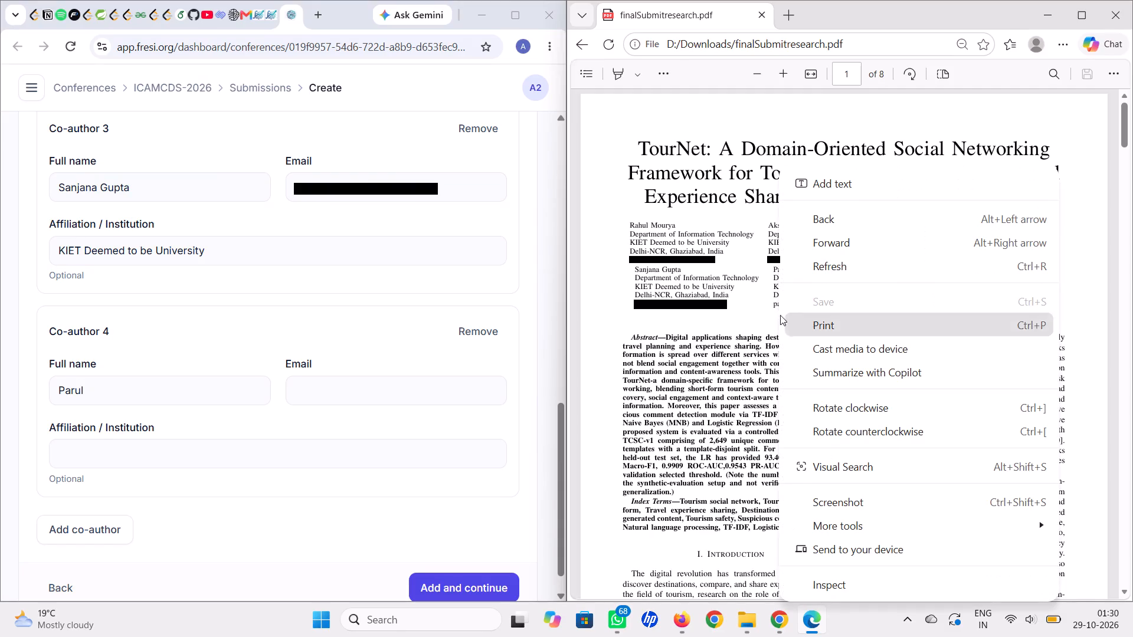
left_click(759, 324)
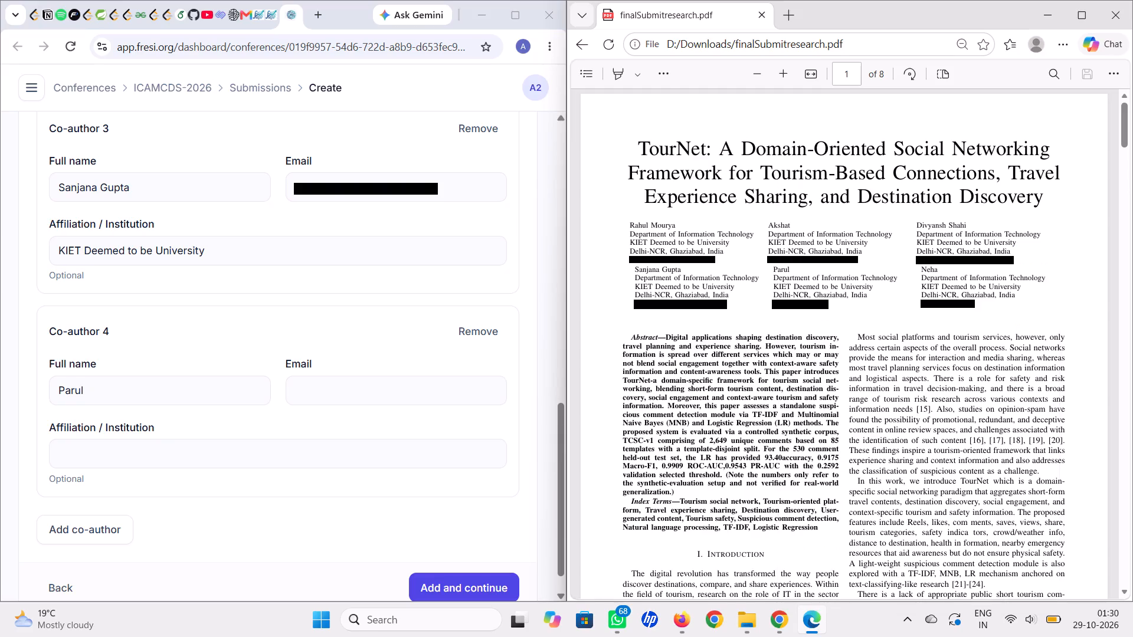
left_click_drag(831, 306, 771, 303)
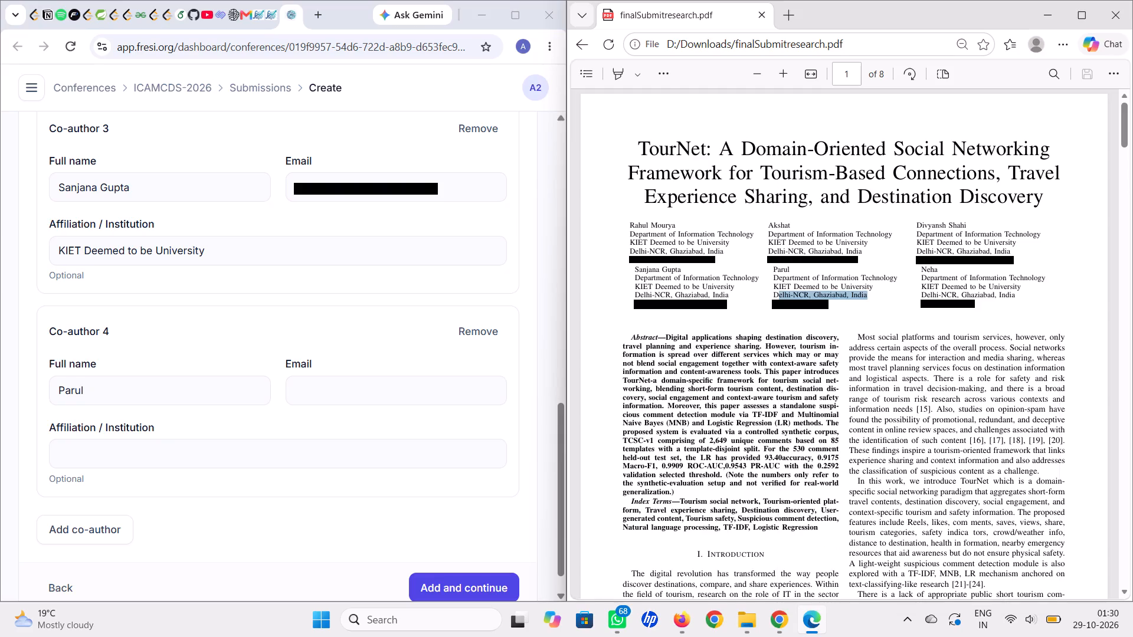
left_click_drag(771, 303, 765, 309)
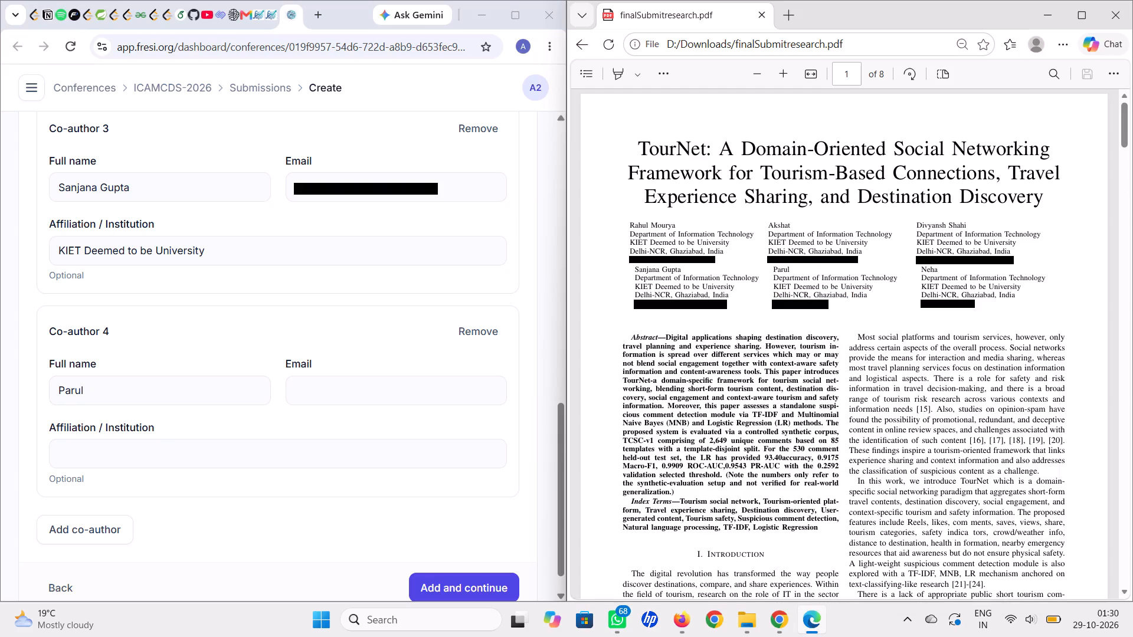
left_click_drag(765, 309, 765, 309)
key("ctrl+c")
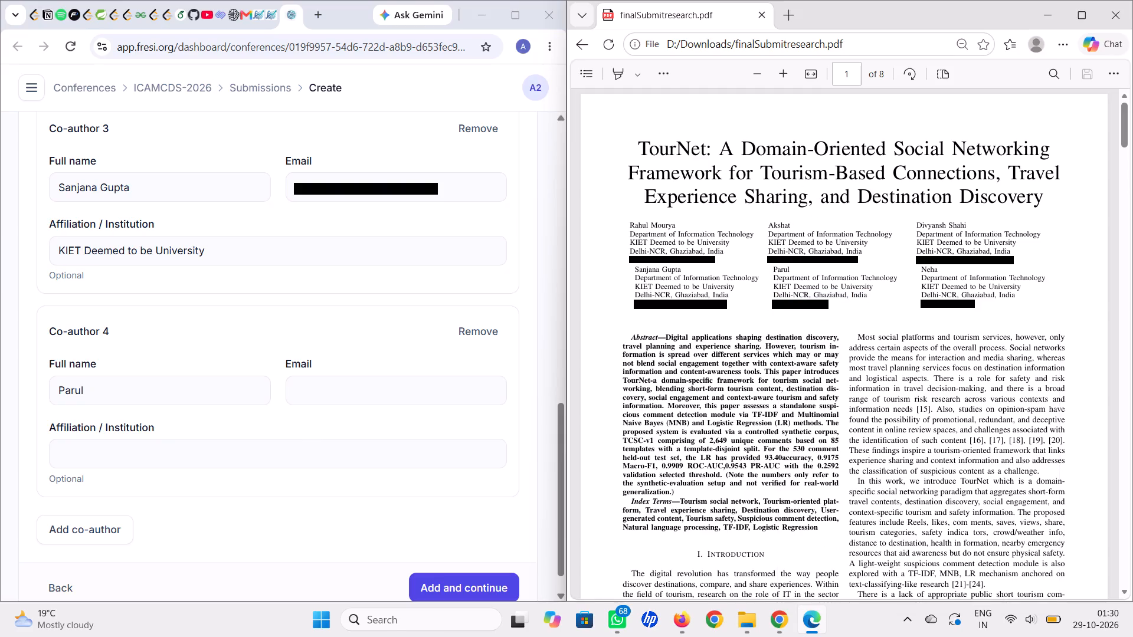
left_click(324, 403)
key("ctrl+v")
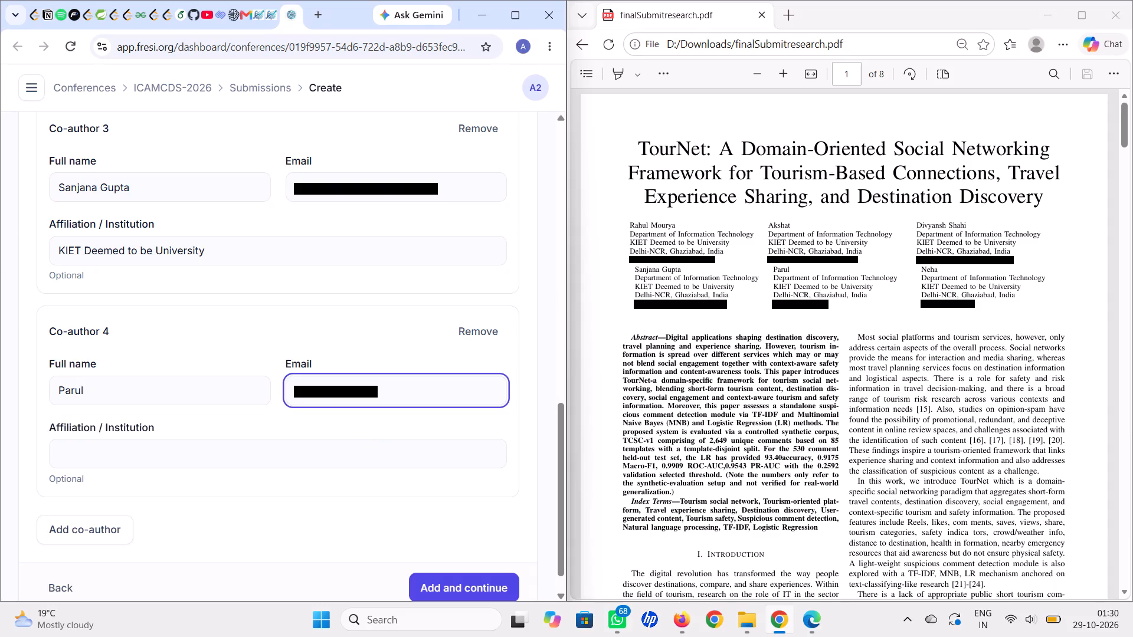
Copy the affiliation KIET Deemed to be University from the PDF's author block into Co-author 4's affiliation.
left_click(245, 455)
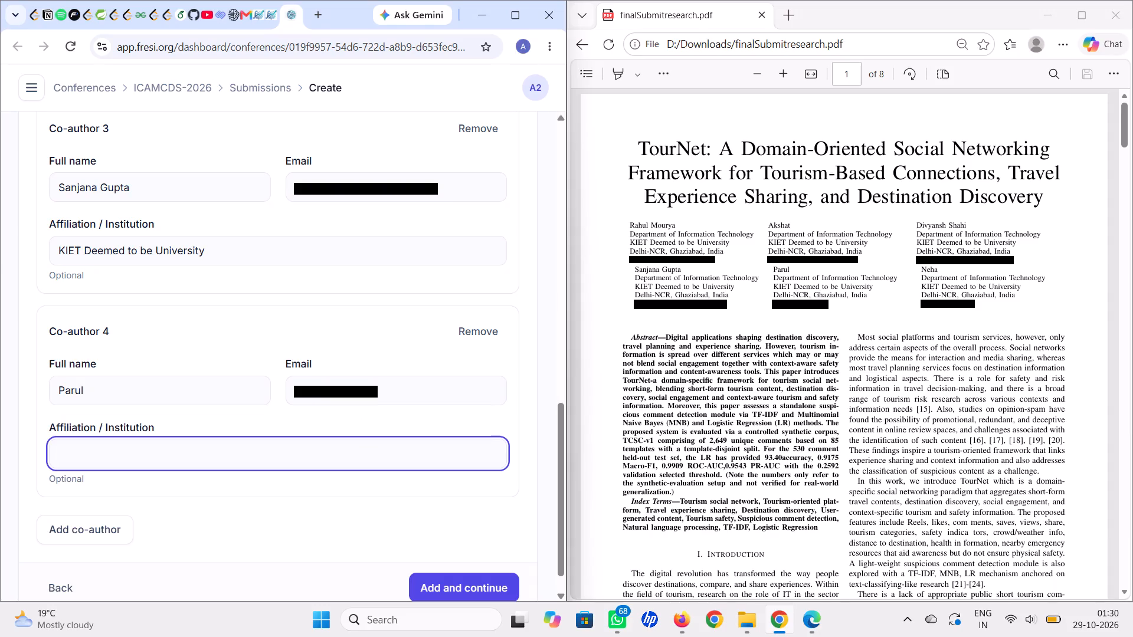
triple_click(835, 287)
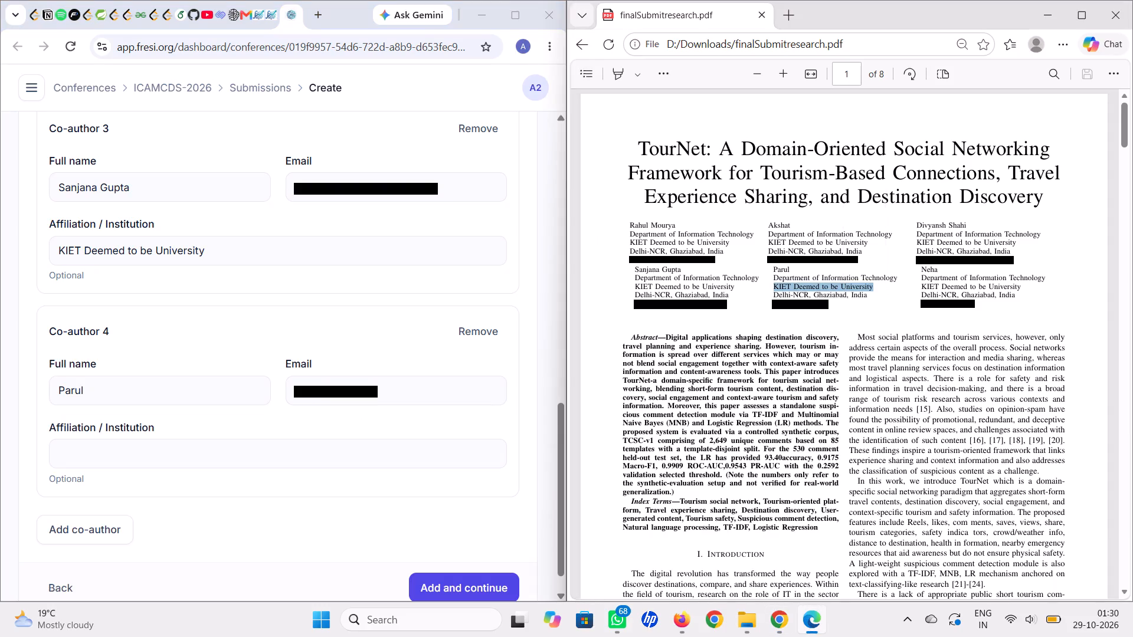
key("ctrl+c")
left_click(250, 442)
key("ctrl+v")
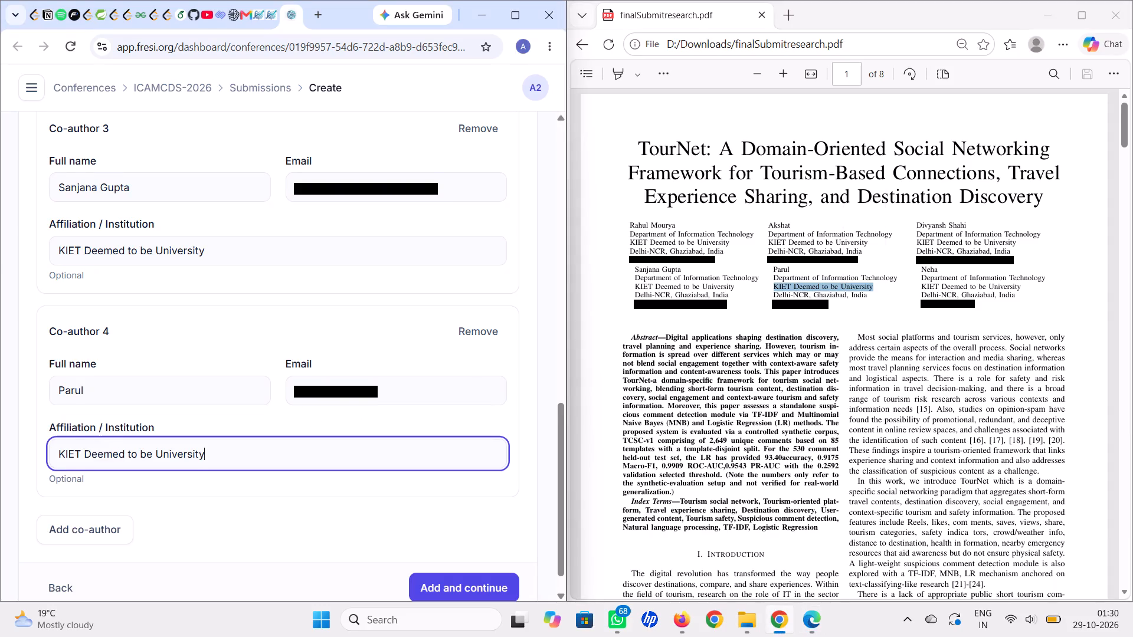
Add Co-author 5 and copy in the name of the third author in the PDF's second author row.
scroll(250, 442, "down", 2)
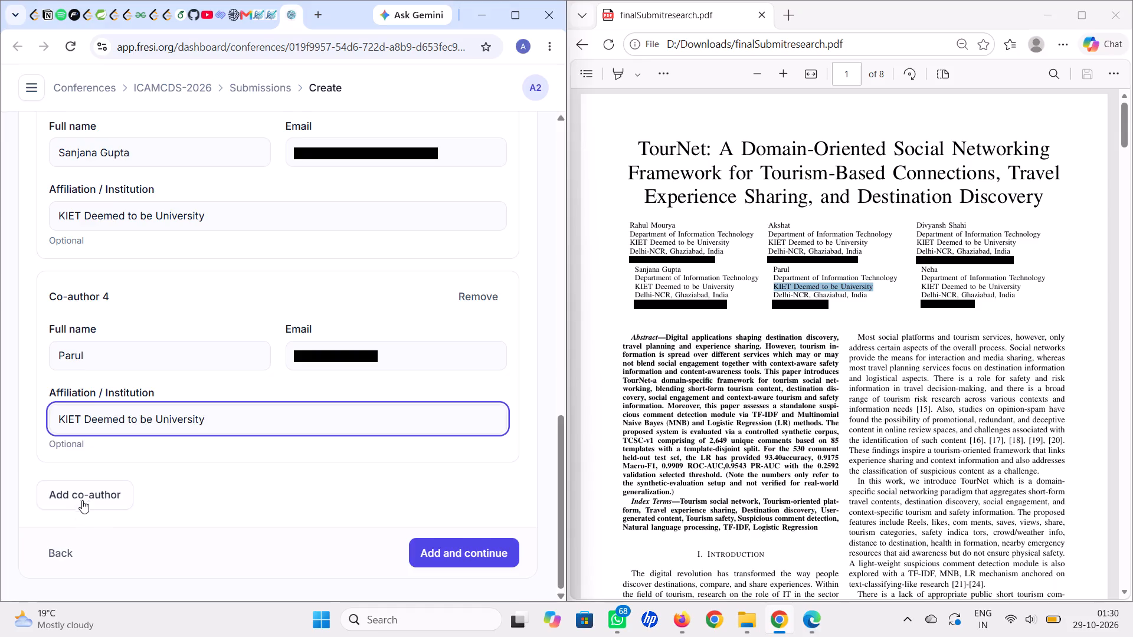
left_click(86, 495)
scroll(86, 495, "down", 2)
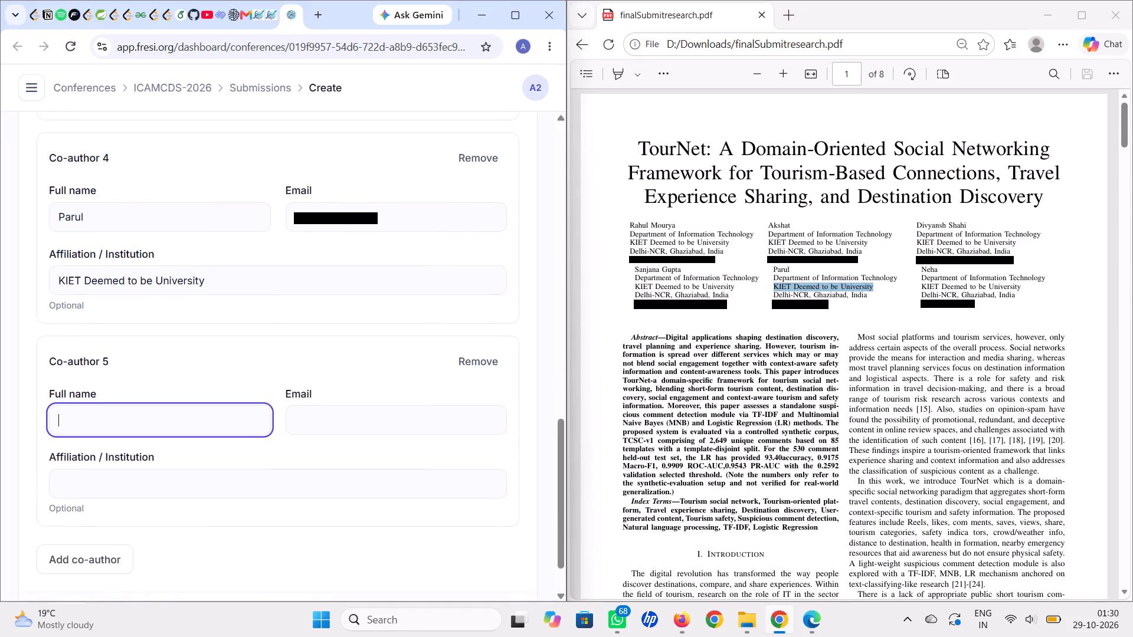
double_click(932, 270)
key("ctrl+c")
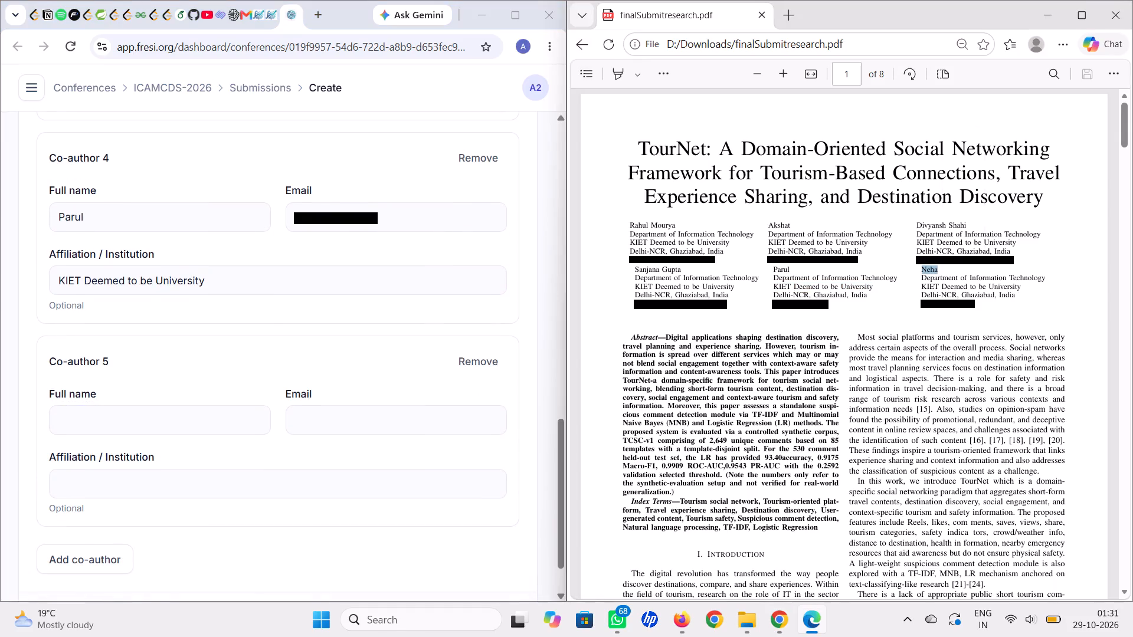
left_click(209, 401)
left_click(171, 418)
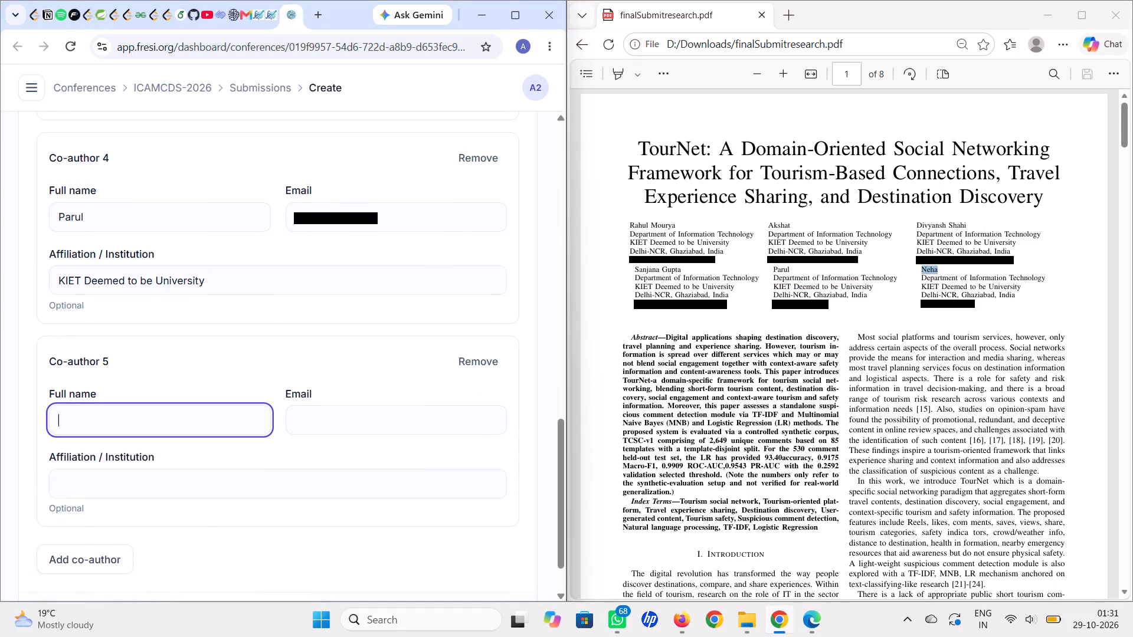
key("ctrl+v")
Copy the email address of the third author in the PDF's second author row into Co-author 5's email.
right_click(944, 305)
right_click(944, 305)
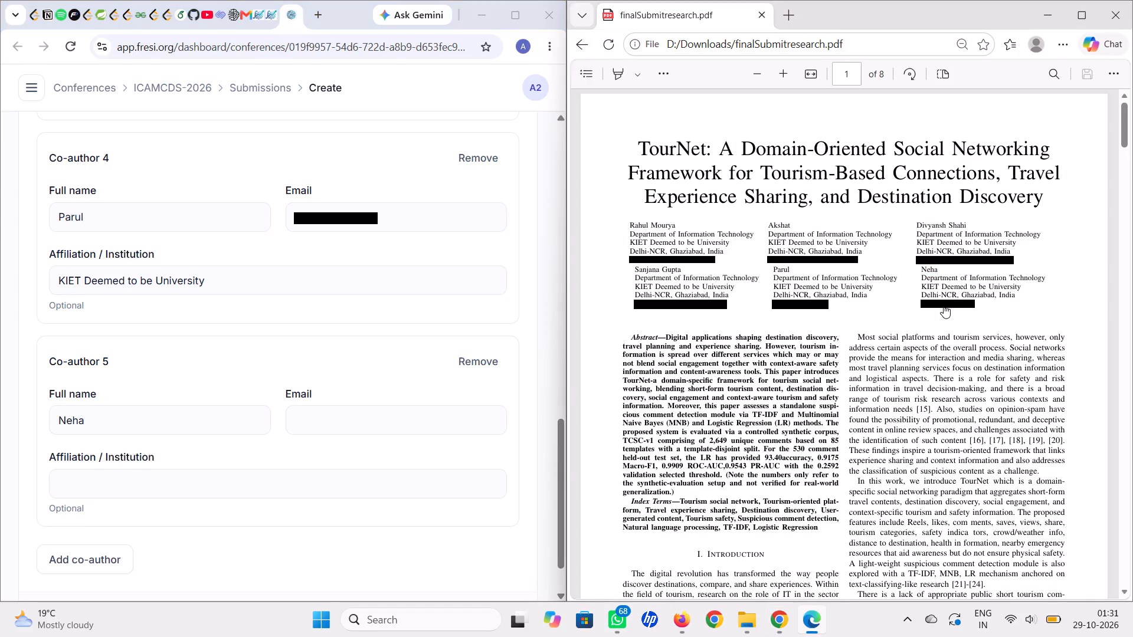
left_click(1010, 324)
left_click_drag(977, 308, 941, 304)
left_click_drag(941, 304, 910, 308)
key("ctrl+c")
left_click(420, 413)
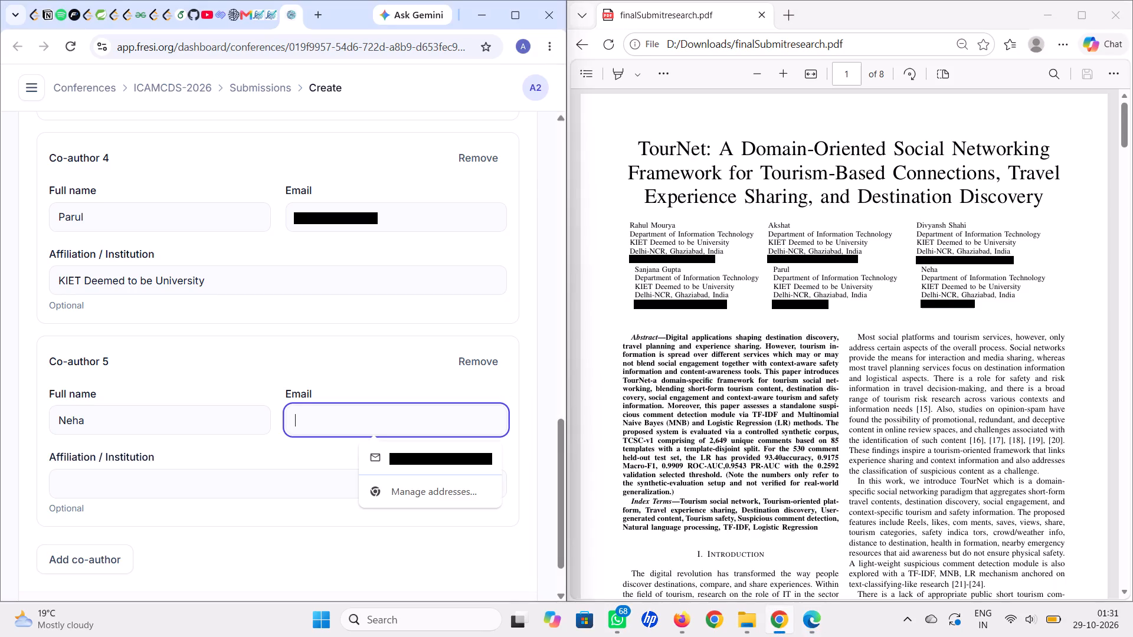
key("ctrl+v")
Copy the affiliation KIET Deemed to be University from the PDF's author block into Co-author 5's affiliation.
left_click(106, 482)
scroll(106, 482, "down", 1)
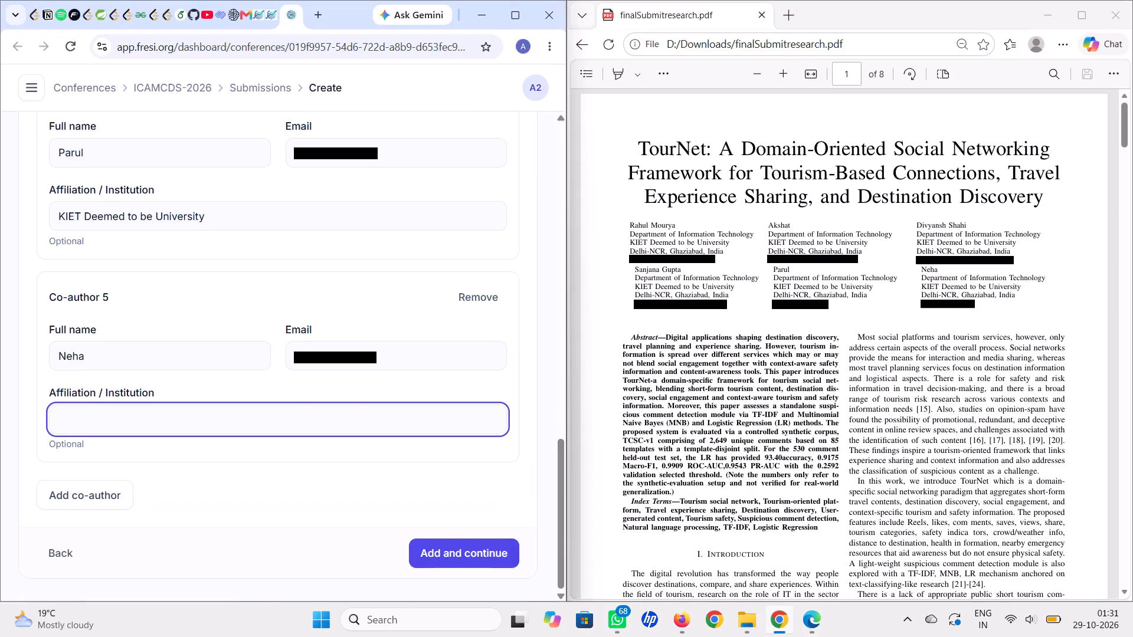
scroll(106, 482, "down", 1)
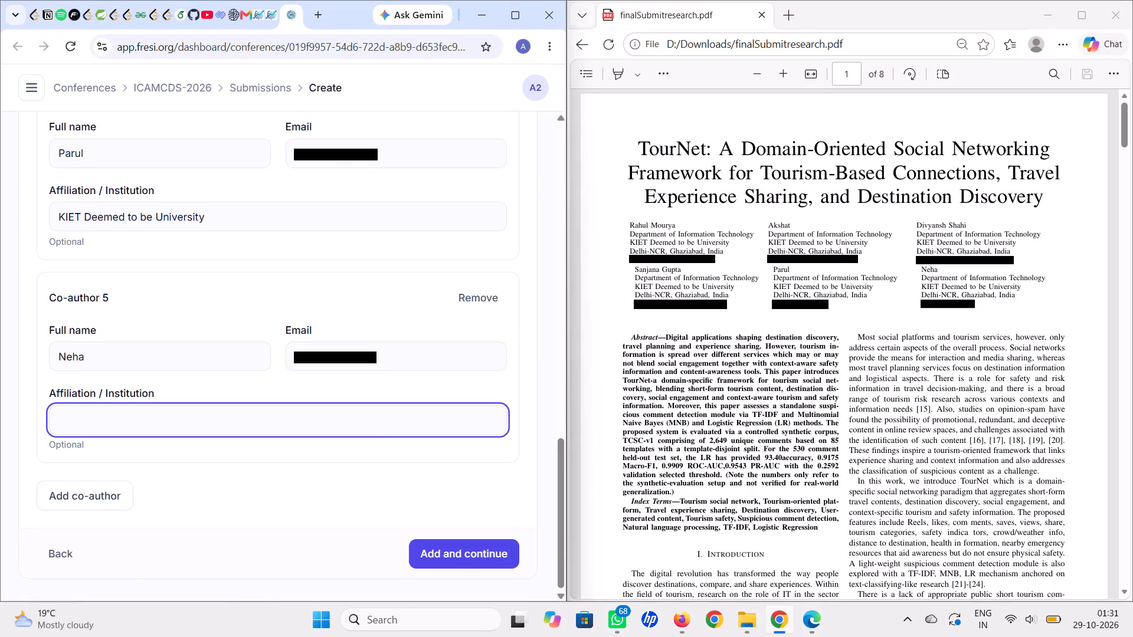
triple_click(674, 284)
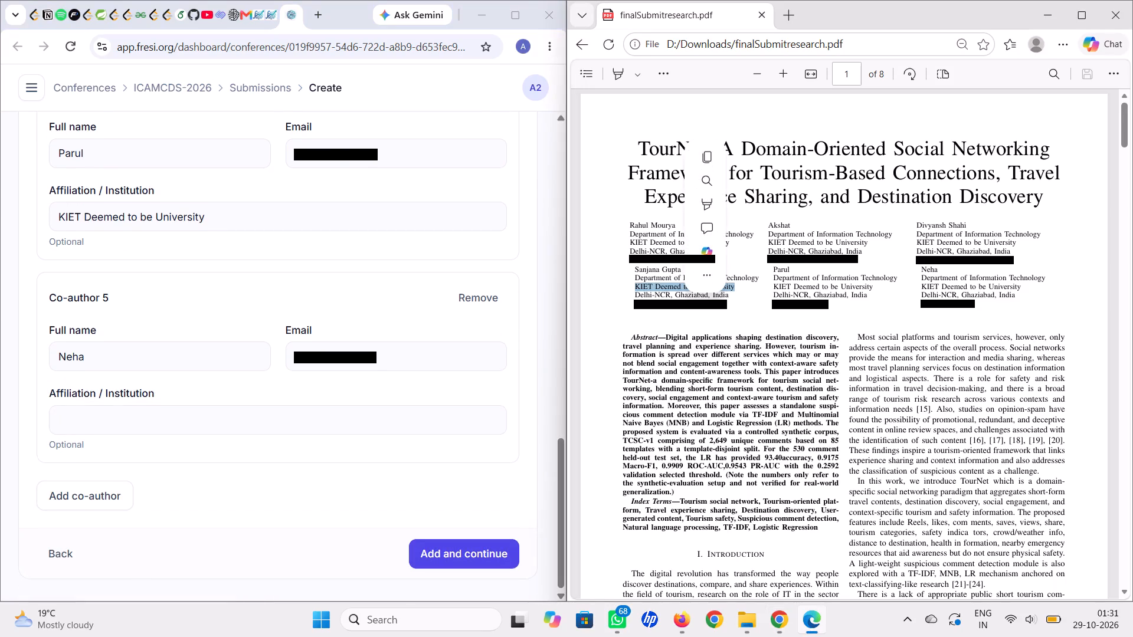
key("ctrl+c")
left_click(256, 416)
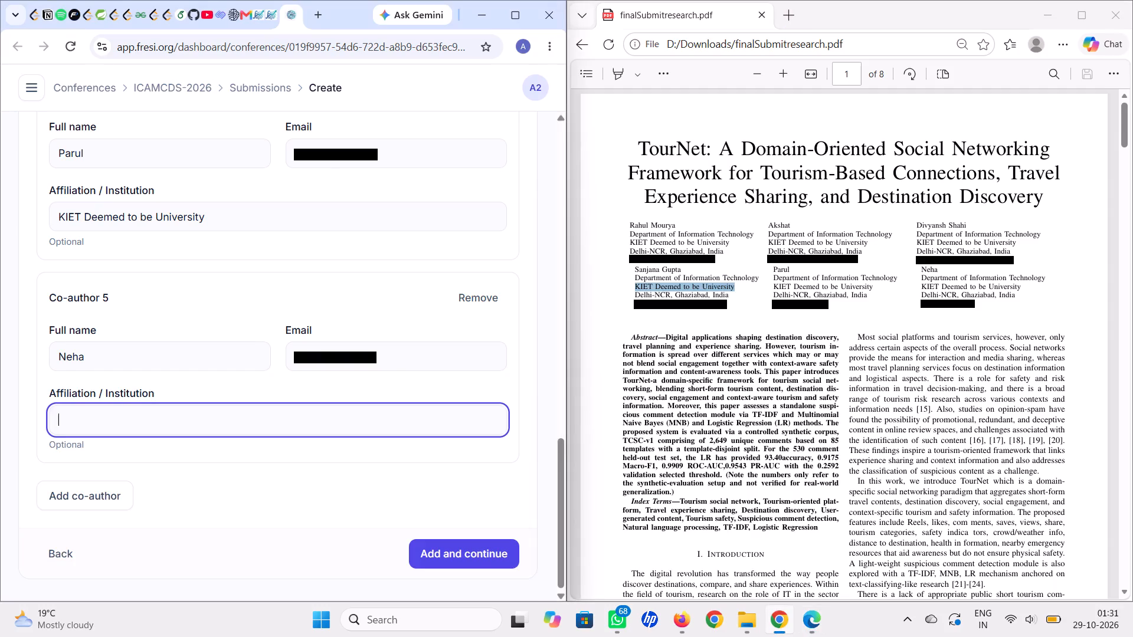
key("ctrl+v")
scroll(256, 416, "down", 1)
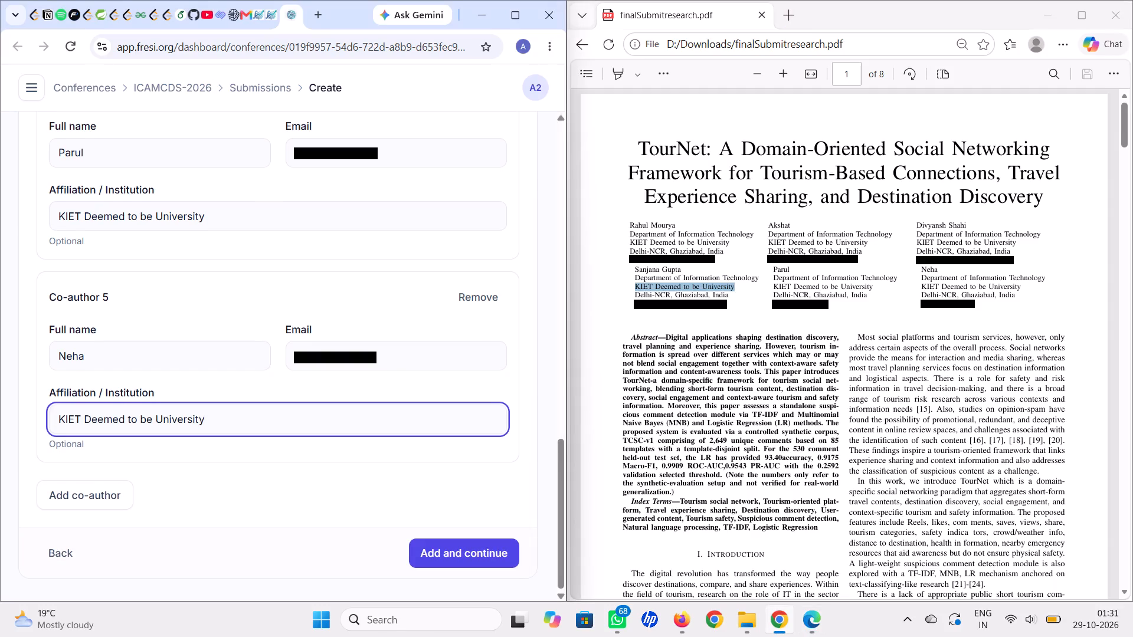
scroll(256, 416, "up", 8)
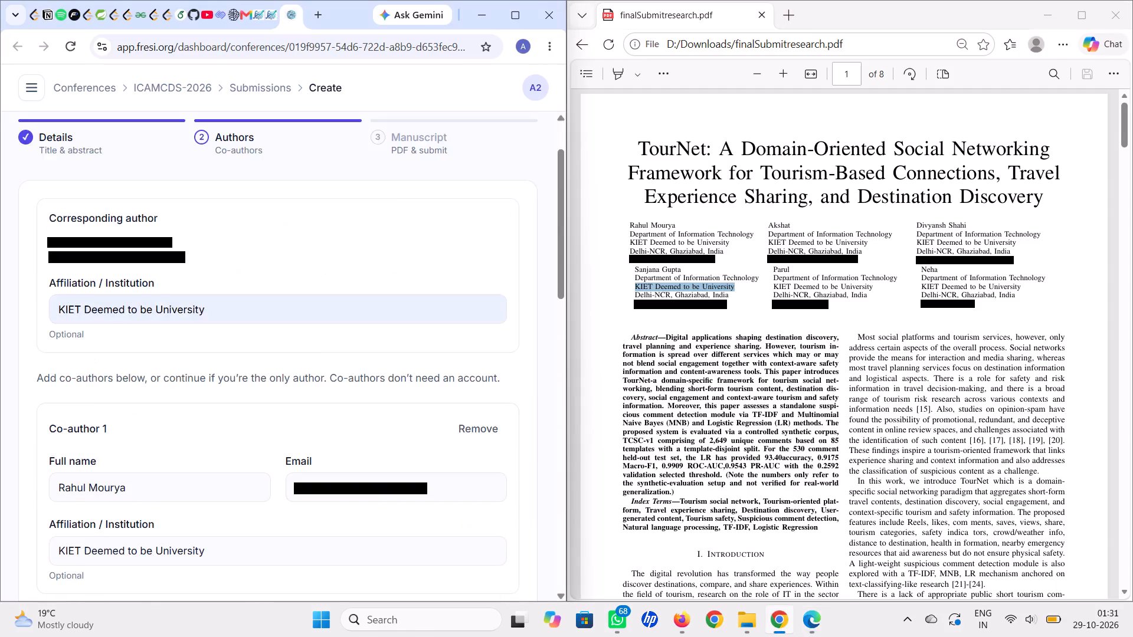
Maximize the submission form's window and review the names, emails and affiliations of the corresponding author and all five co-authors.
left_click(519, 14)
scroll(427, 362, "down", 2)
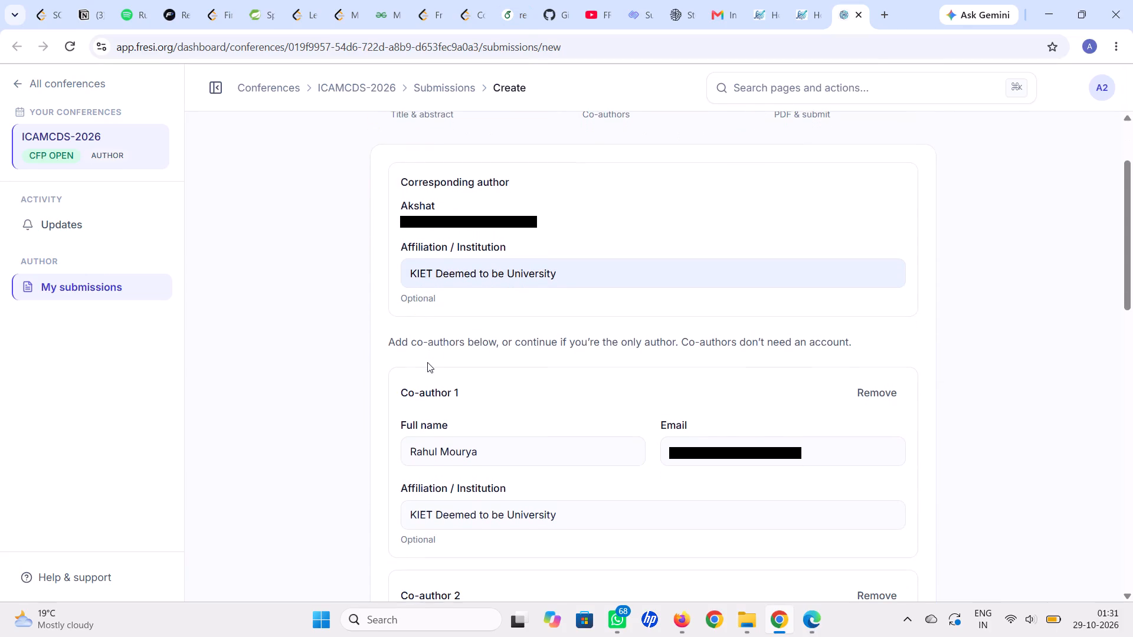
scroll(427, 362, "up", 1)
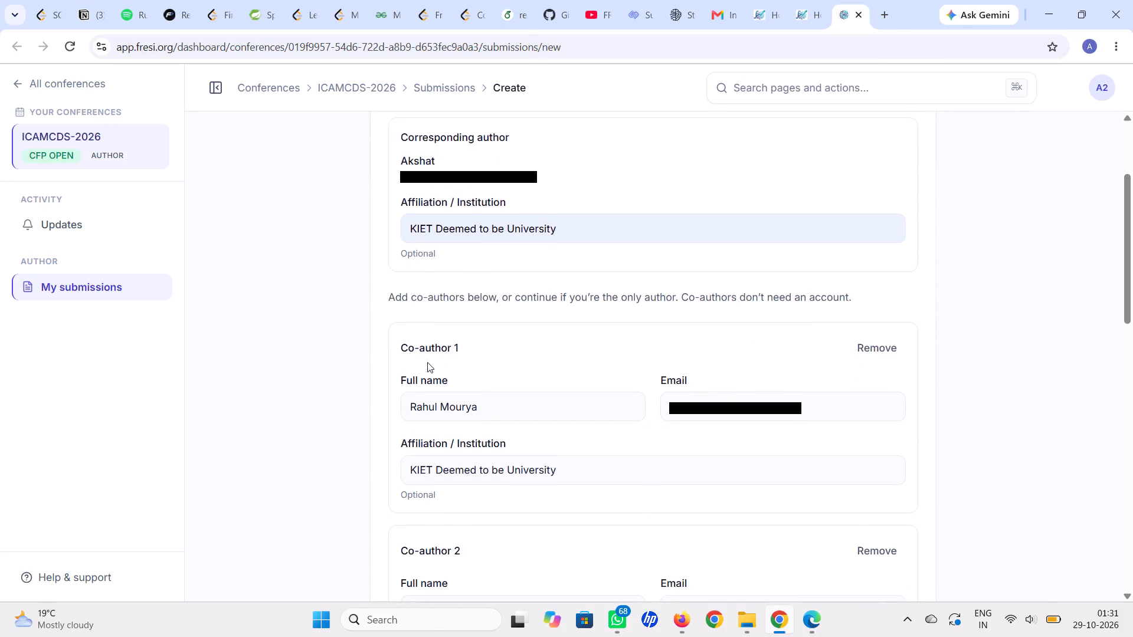
scroll(427, 362, "up", 1)
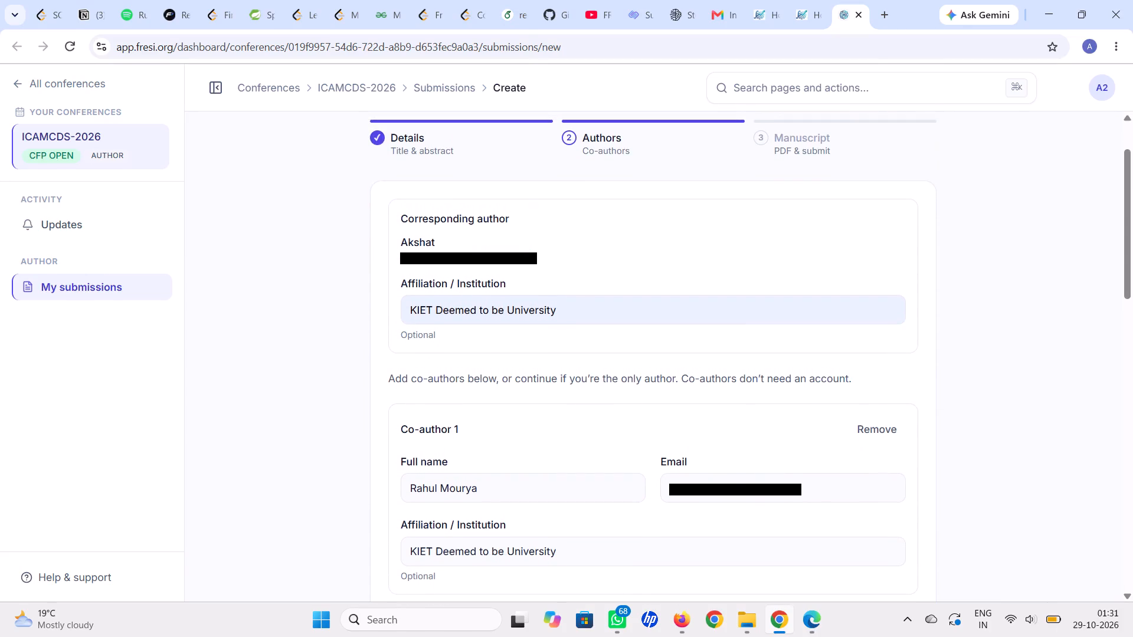
left_click(477, 222)
scroll(463, 320, "down", 1)
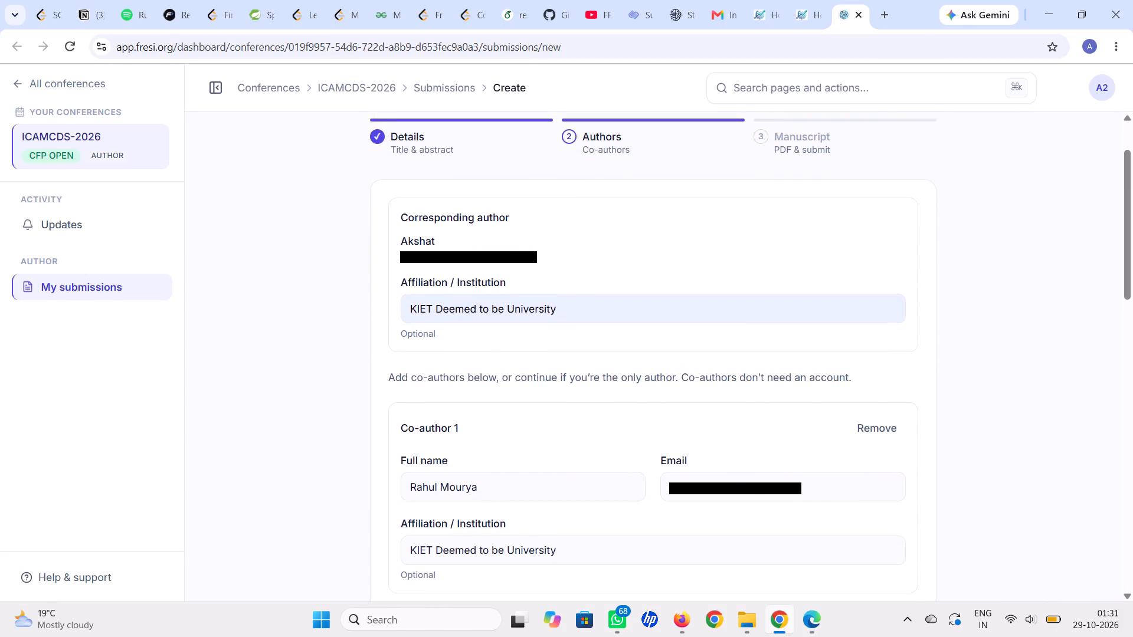
scroll(463, 320, "down", 3)
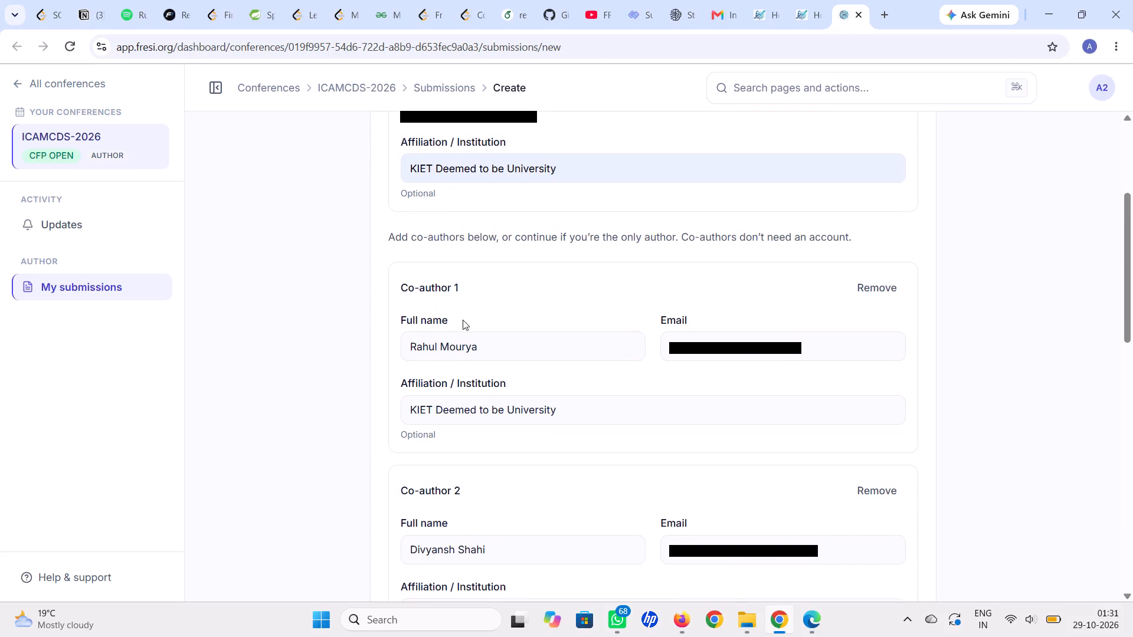
scroll(463, 320, "down", 2)
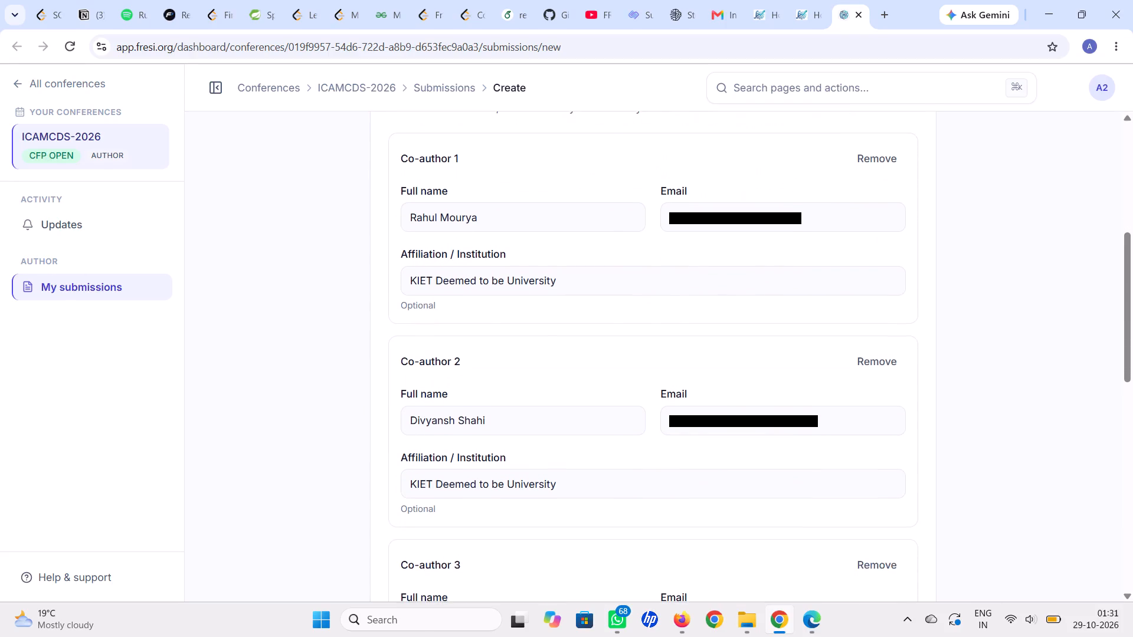
scroll(463, 320, "down", 1)
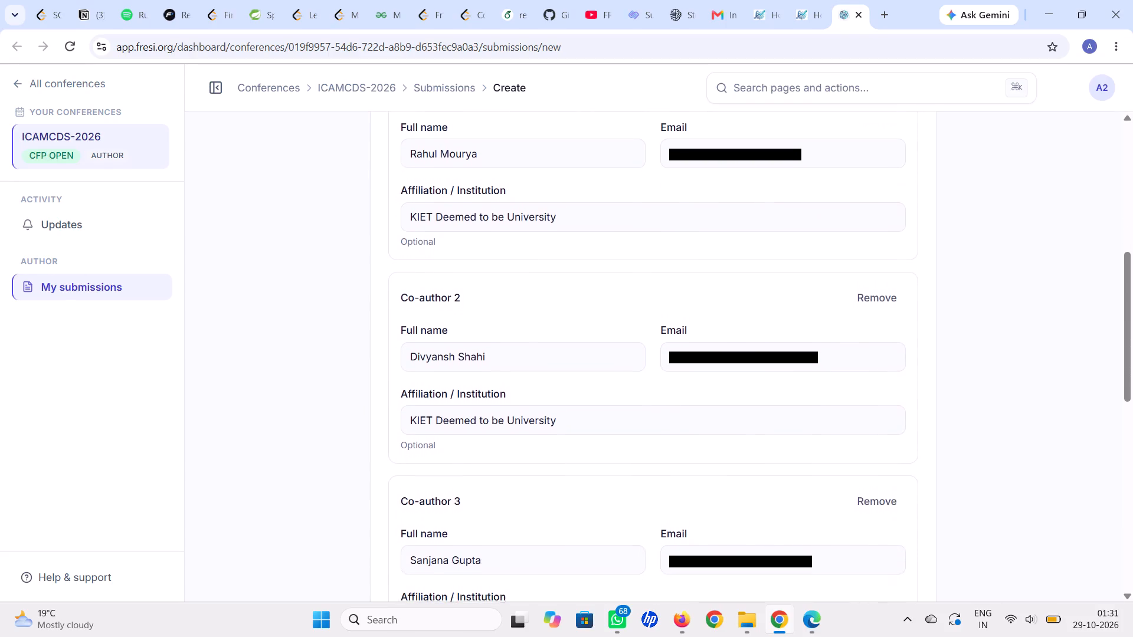
scroll(463, 320, "down", 4)
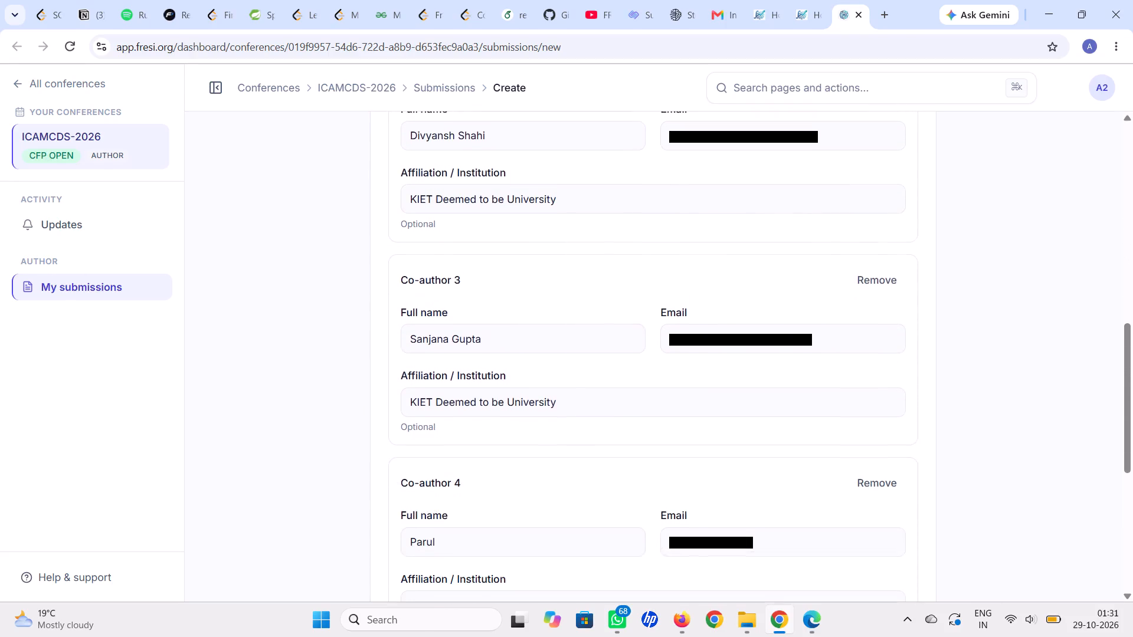
scroll(463, 320, "down", 4)
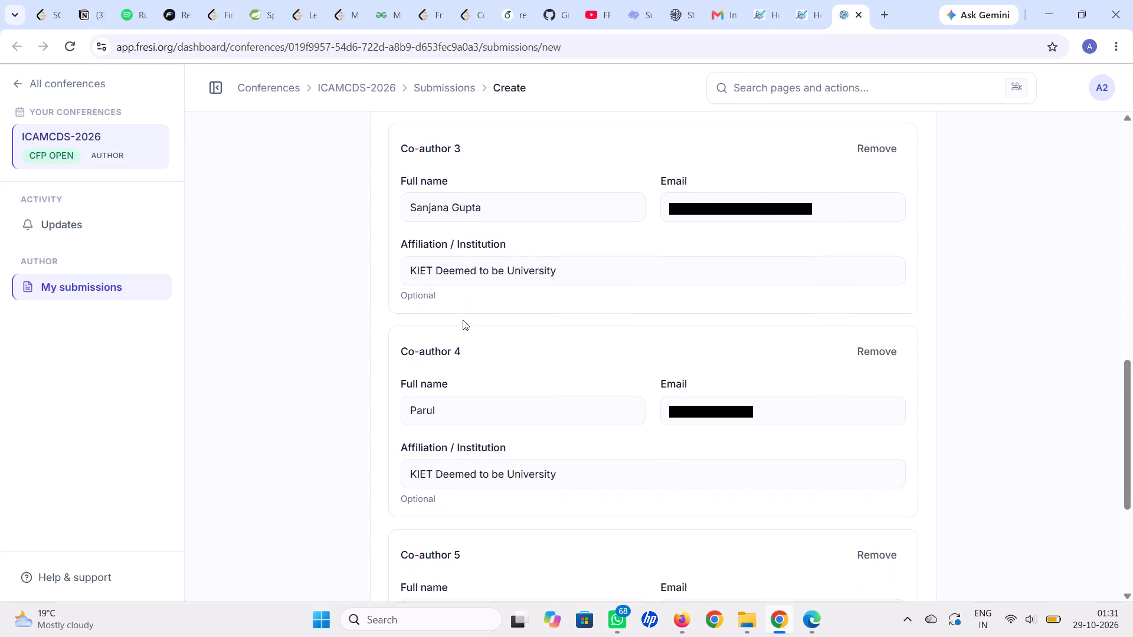
scroll(463, 320, "down", 7)
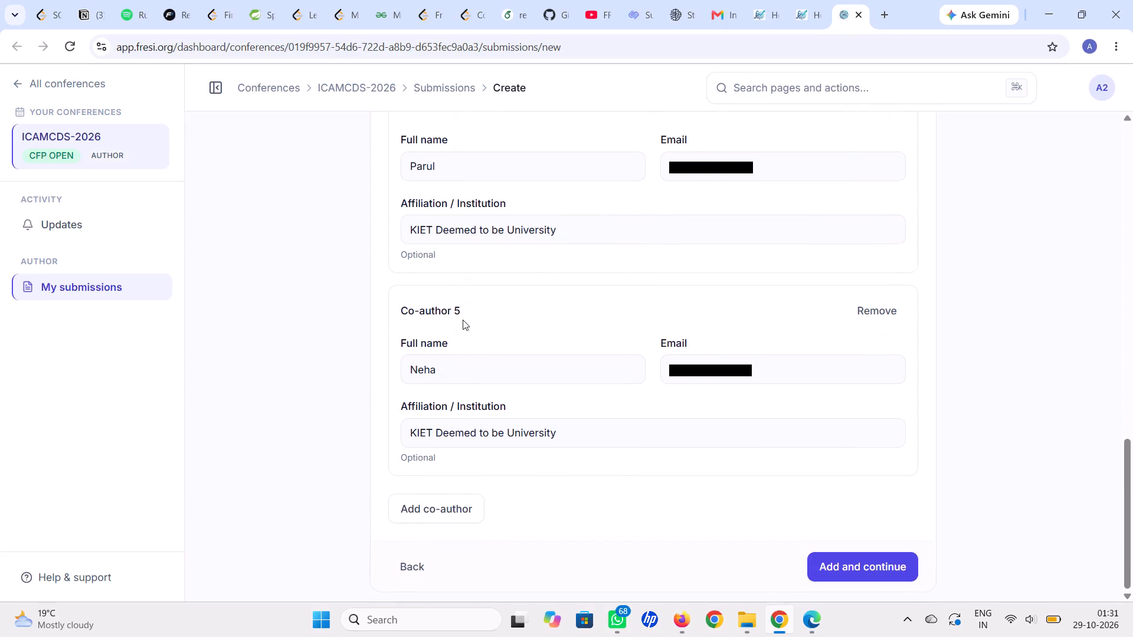
Add the listed co-authors to the submission and continue to the Manuscript stage.
left_click(882, 560)
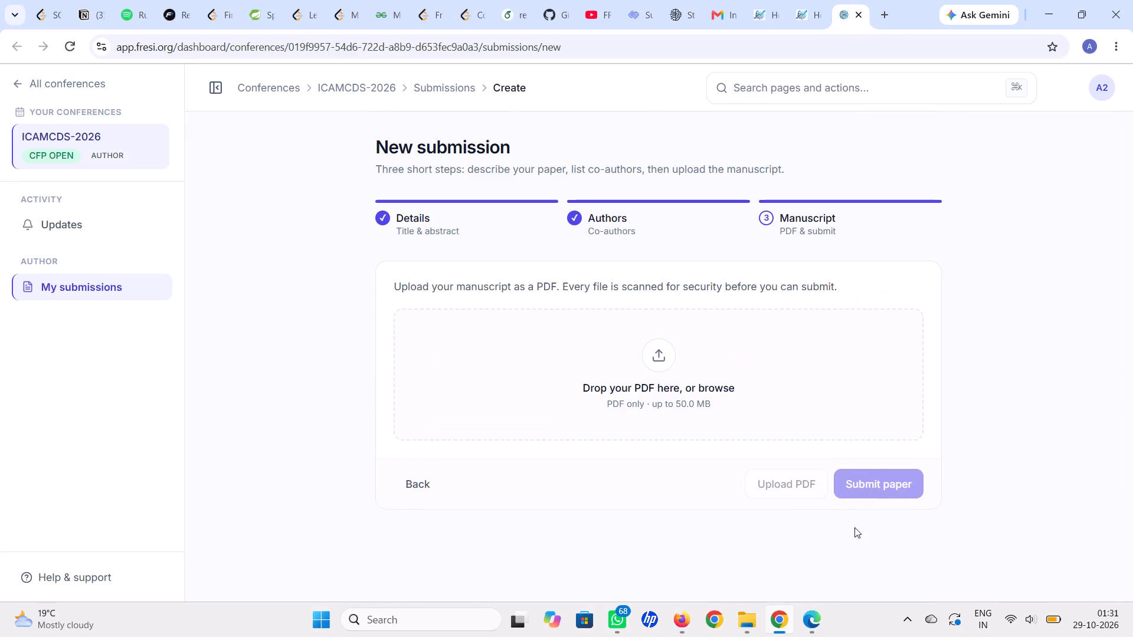
Choose finalSubmitresearch.pdf from the Downloads folder as the manuscript and upload it for the security scan.
left_click(657, 361)
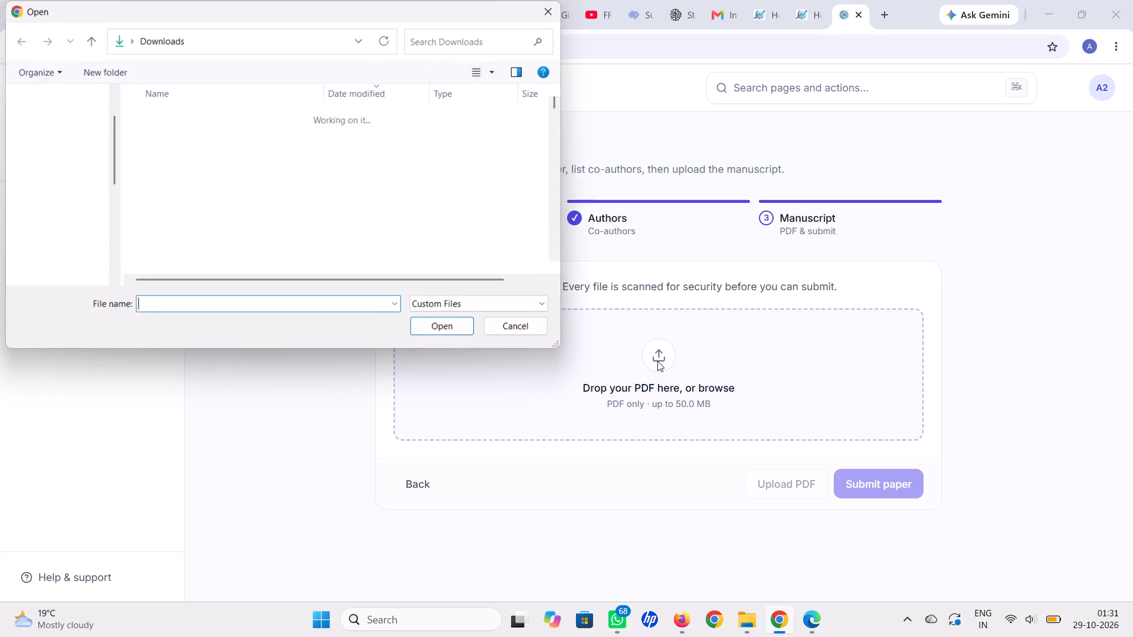
double_click(187, 134)
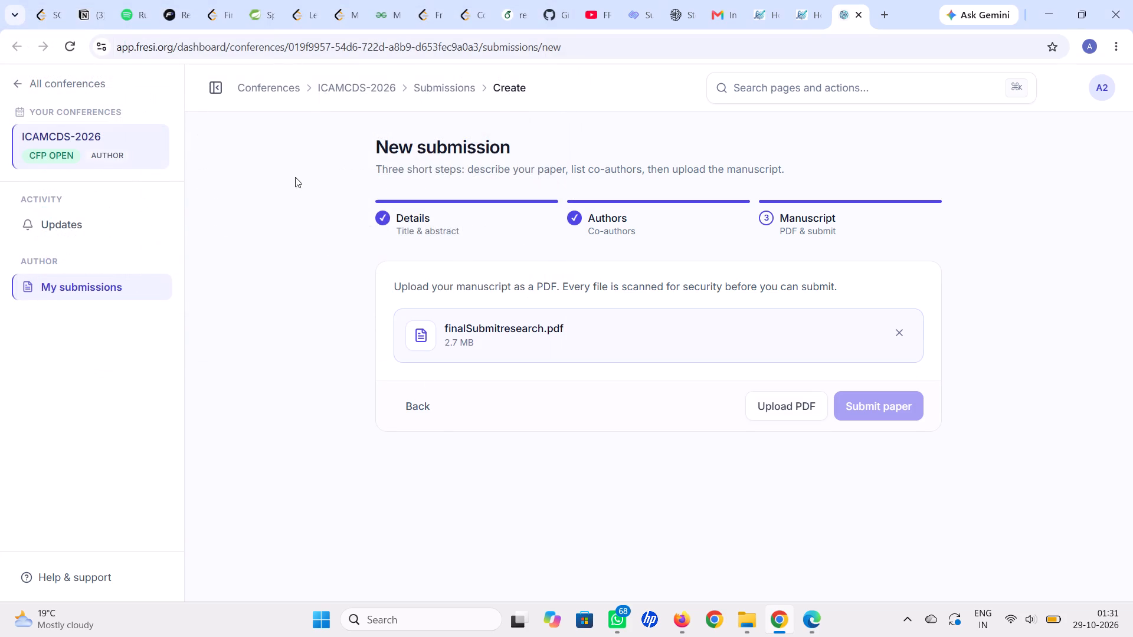
left_click(805, 418)
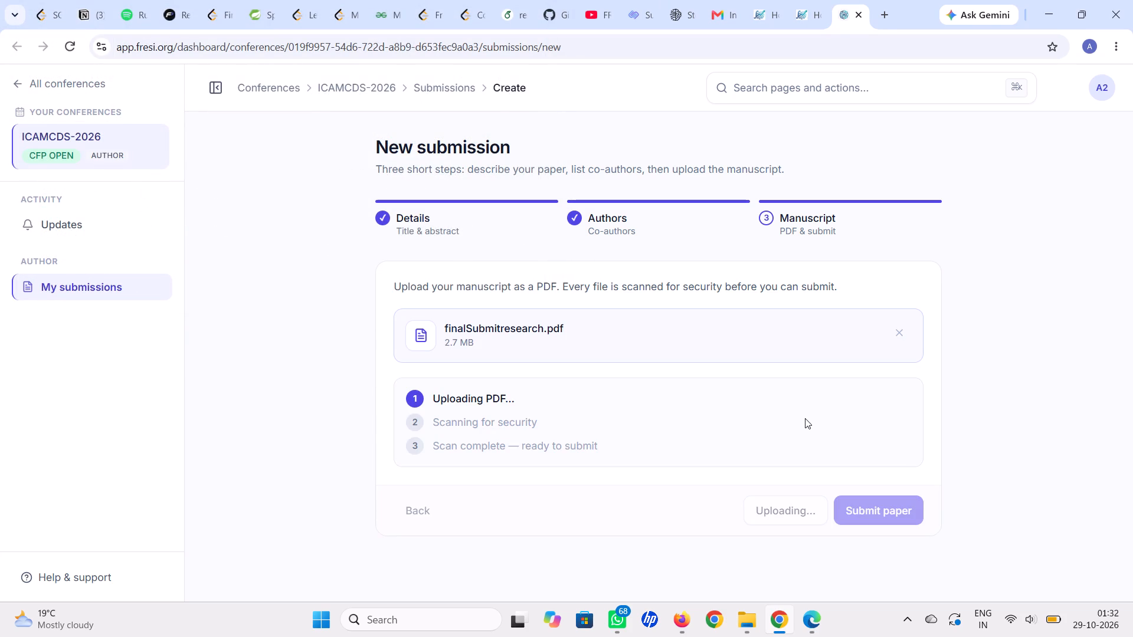
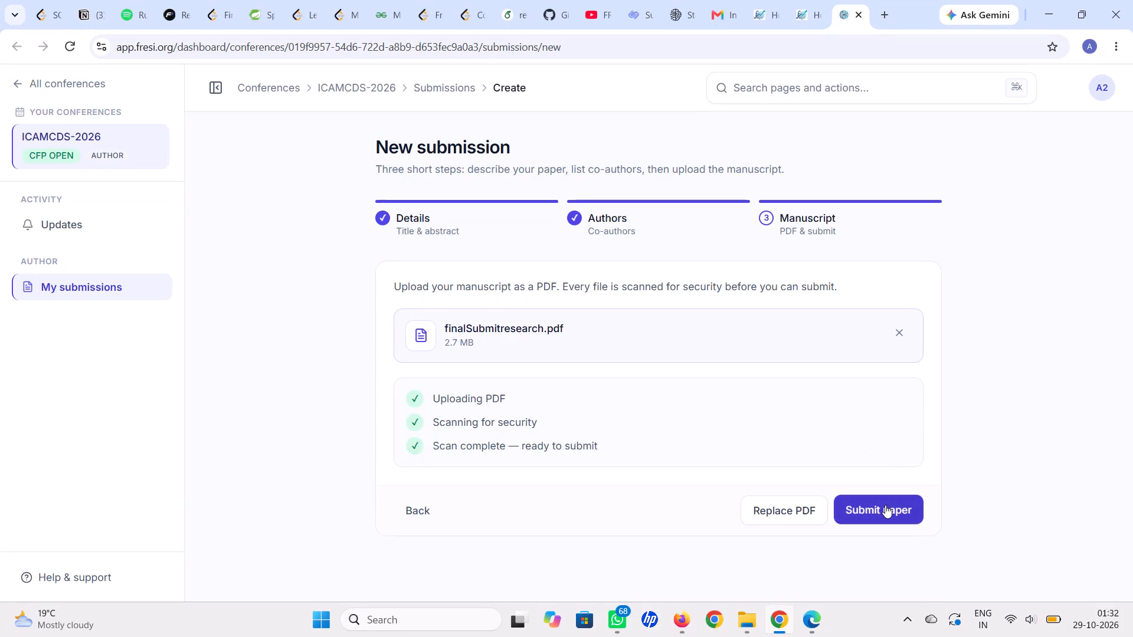
Submit the TourNet paper with its scanned manuscript to the ICAMCDS-2026 conference.
left_click(885, 505)
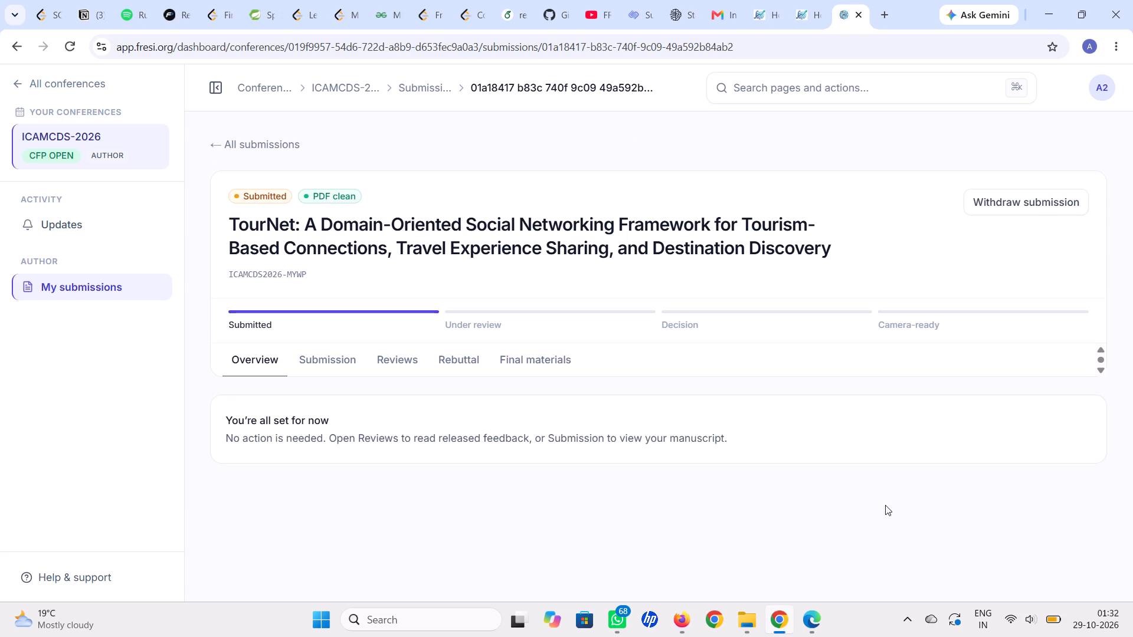
Check the TourNet paper's status labels and open its submission details to view the abstract and keywords.
left_click(319, 199)
left_click_drag(297, 198, 270, 198)
left_click(270, 198)
left_click(309, 375)
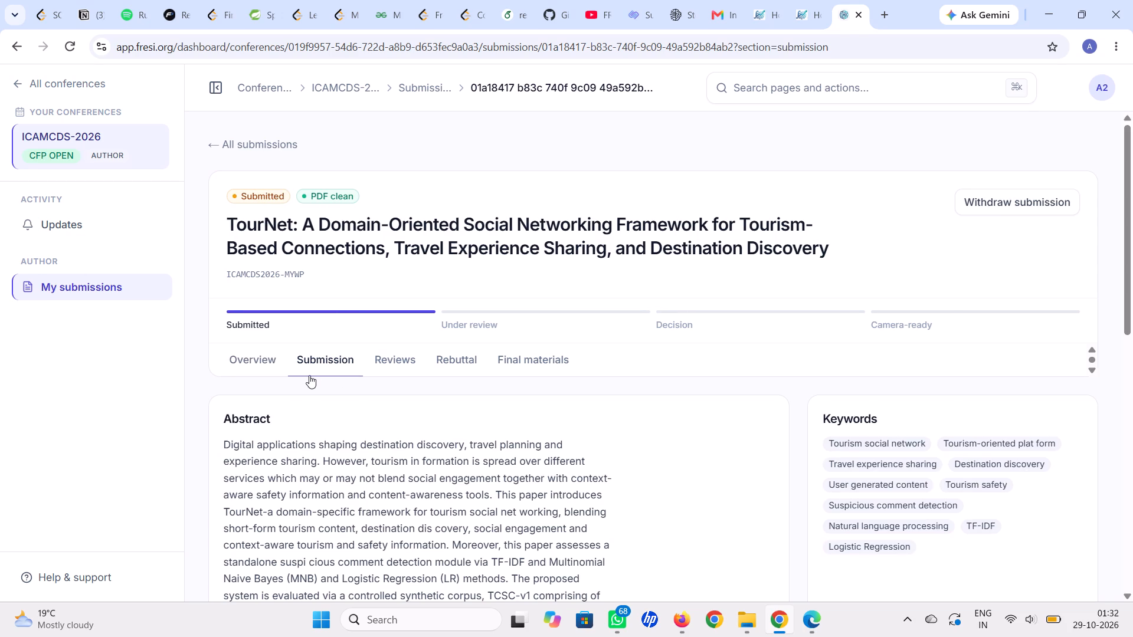
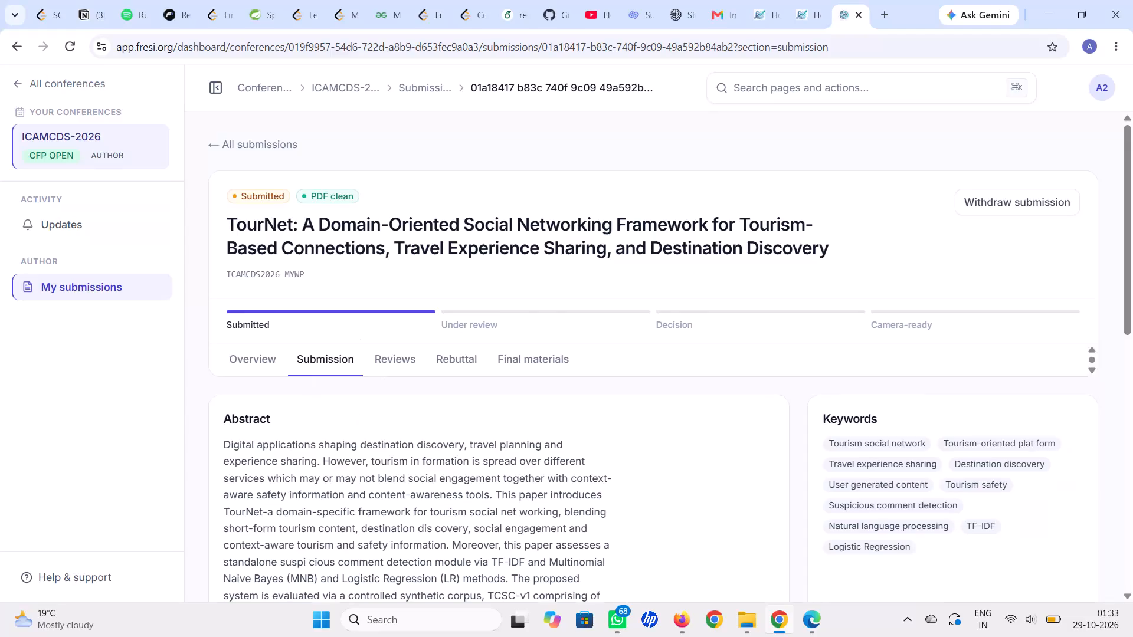
Examine the submitted TourNet record's abstract, author list, corresponding author, affiliations and manuscript file entry.
scroll(326, 490, "down", 6)
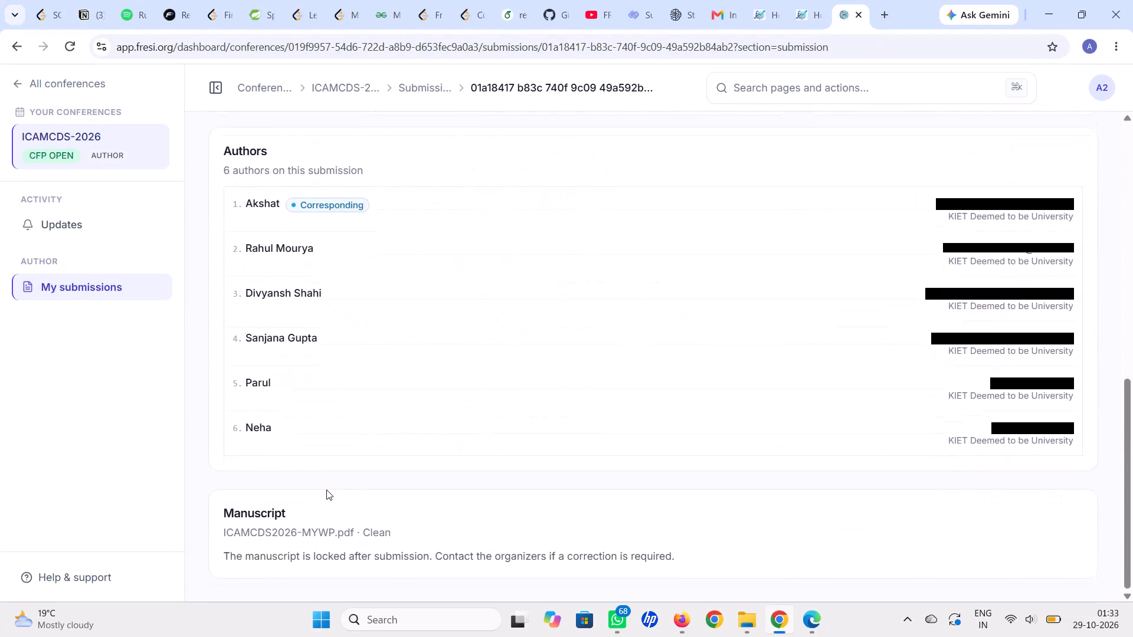
scroll(326, 490, "down", 1)
scroll(326, 490, "up", 3)
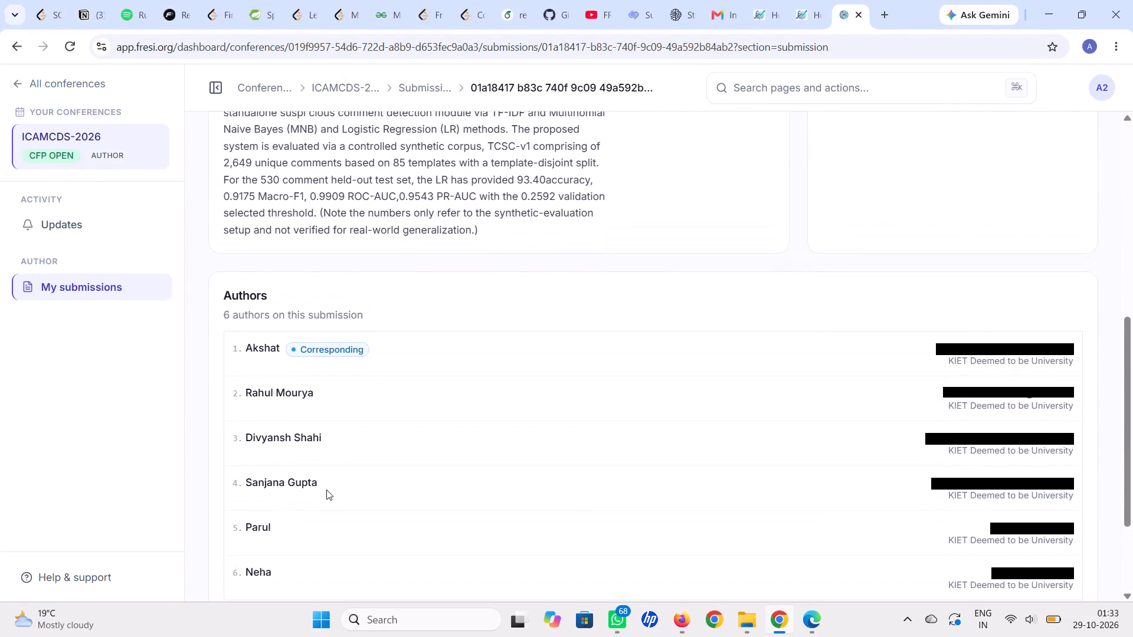
scroll(326, 490, "up", 2)
triple_click(264, 513)
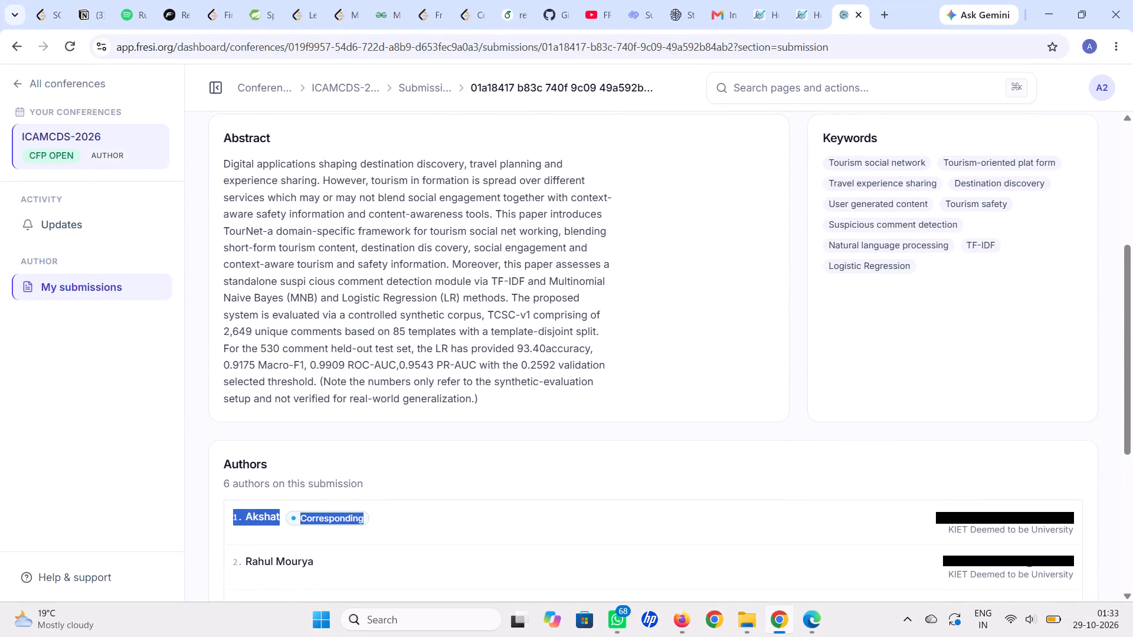
left_click(255, 518)
scroll(255, 518, "down", 4)
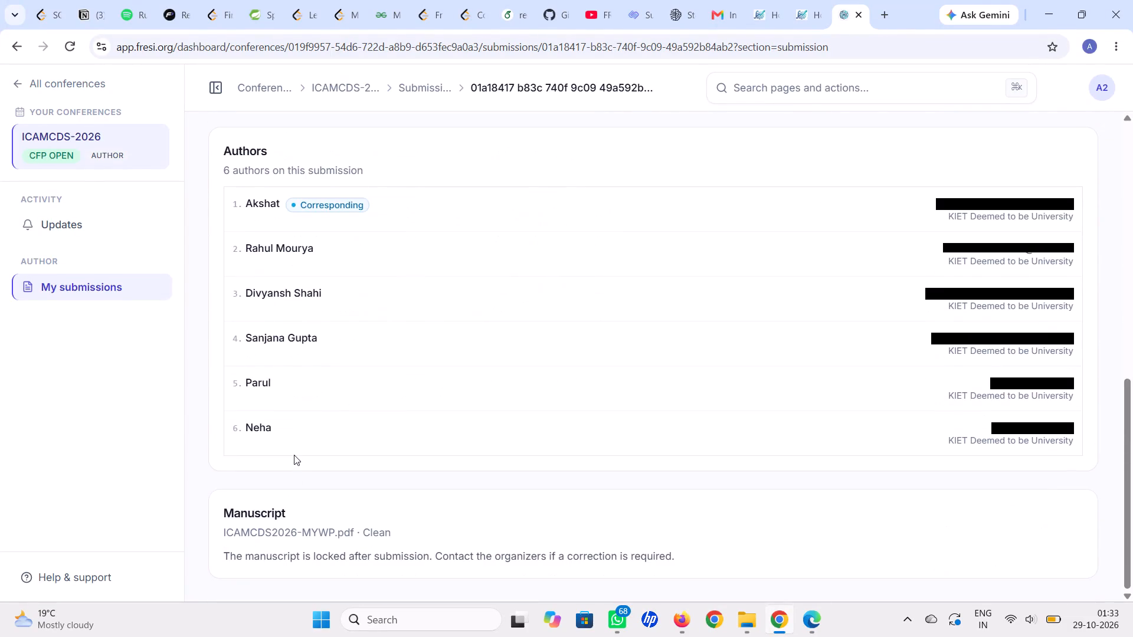
scroll(294, 455, "up", 1)
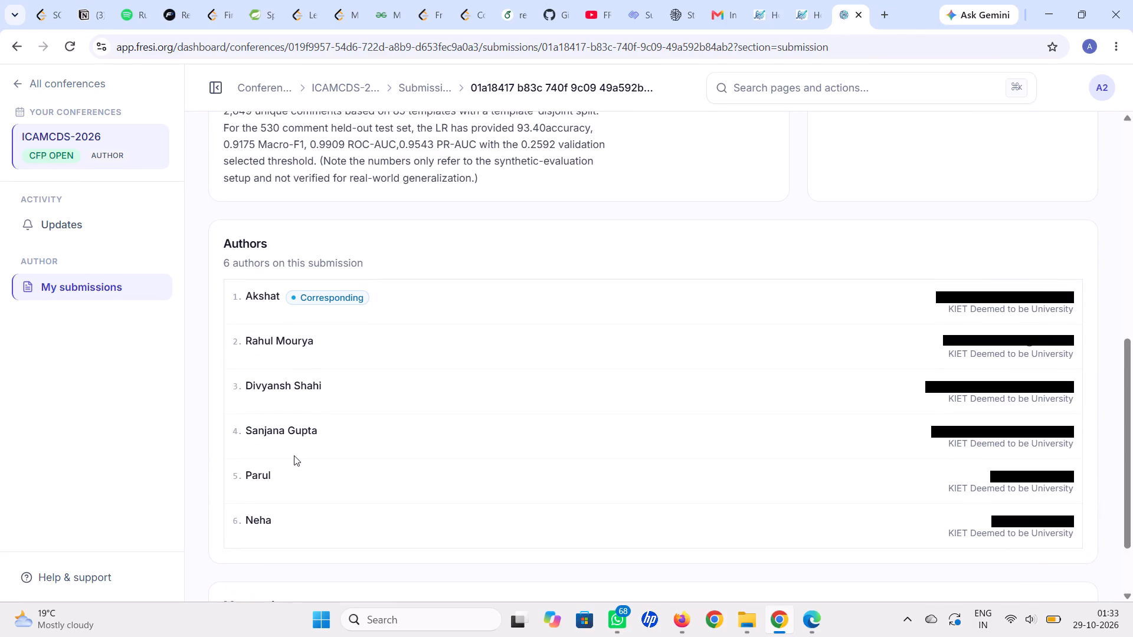
scroll(294, 455, "up", 2)
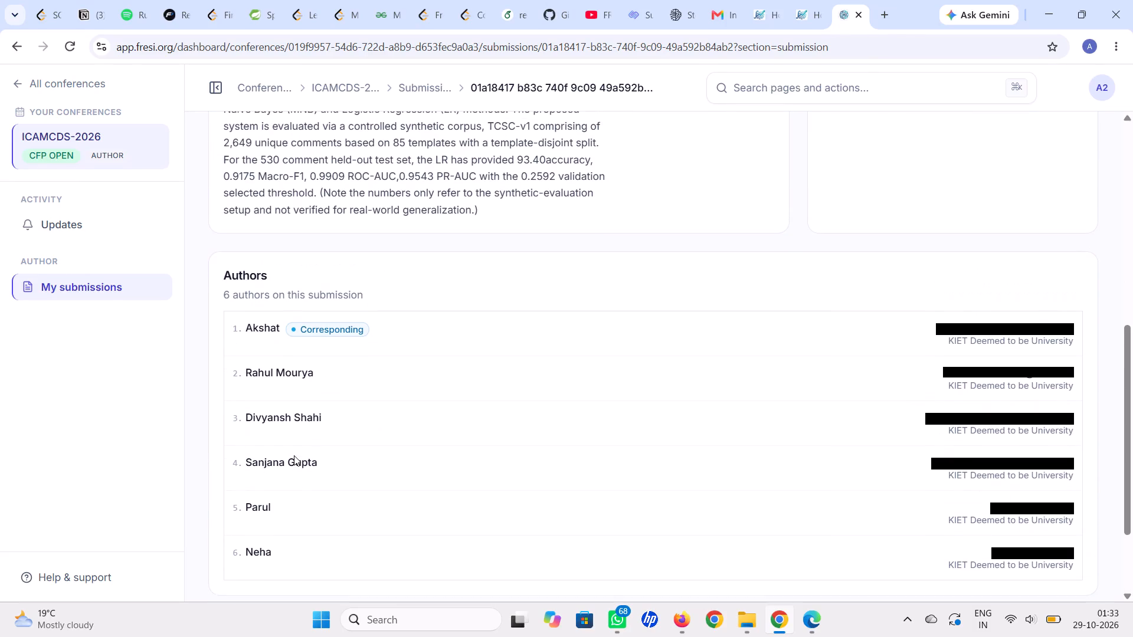
scroll(294, 455, "up", 3)
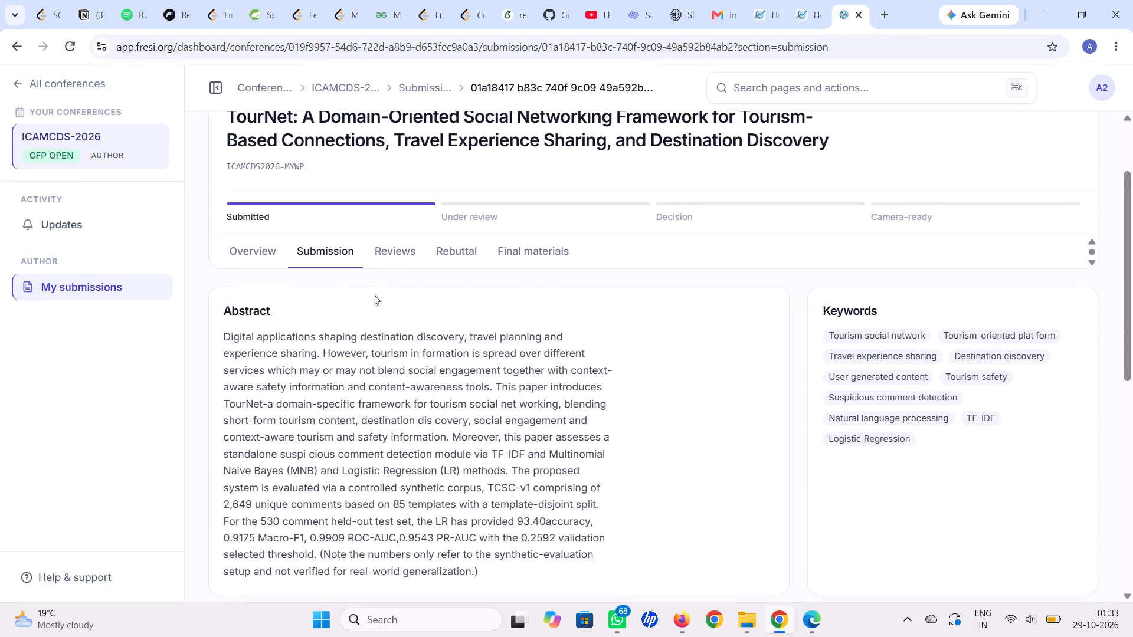
Try to open the TourNet submission's Reviews section and look over the page content below it.
left_click(387, 253)
left_click(387, 253)
scroll(428, 480, "down", 4)
scroll(428, 480, "up", 4)
left_click(397, 353)
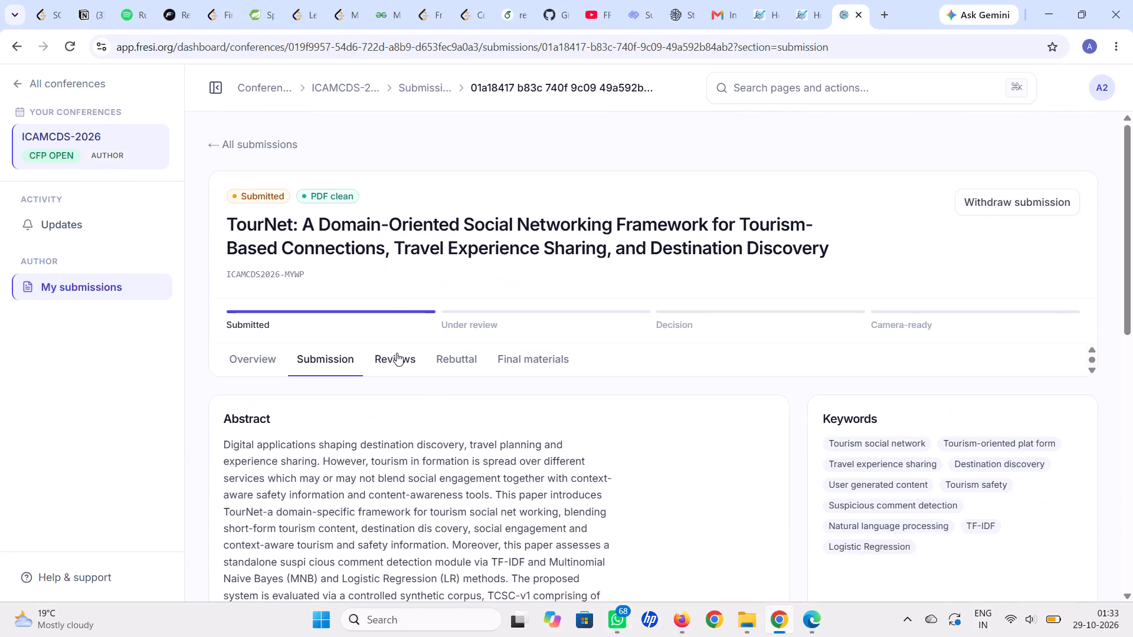
scroll(467, 360, "down", 6)
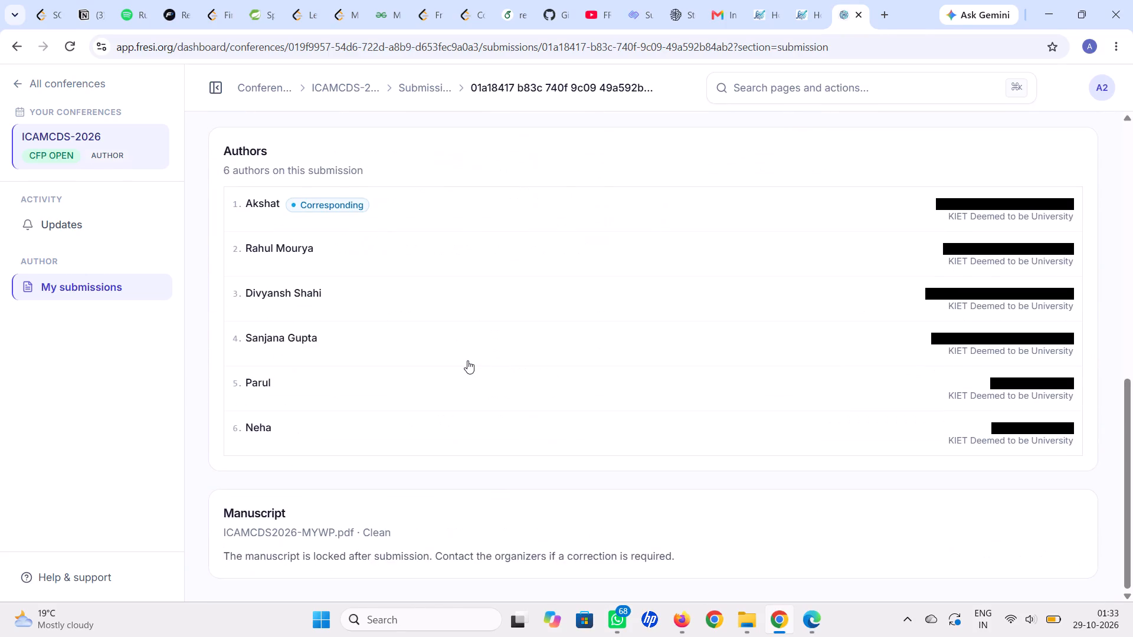
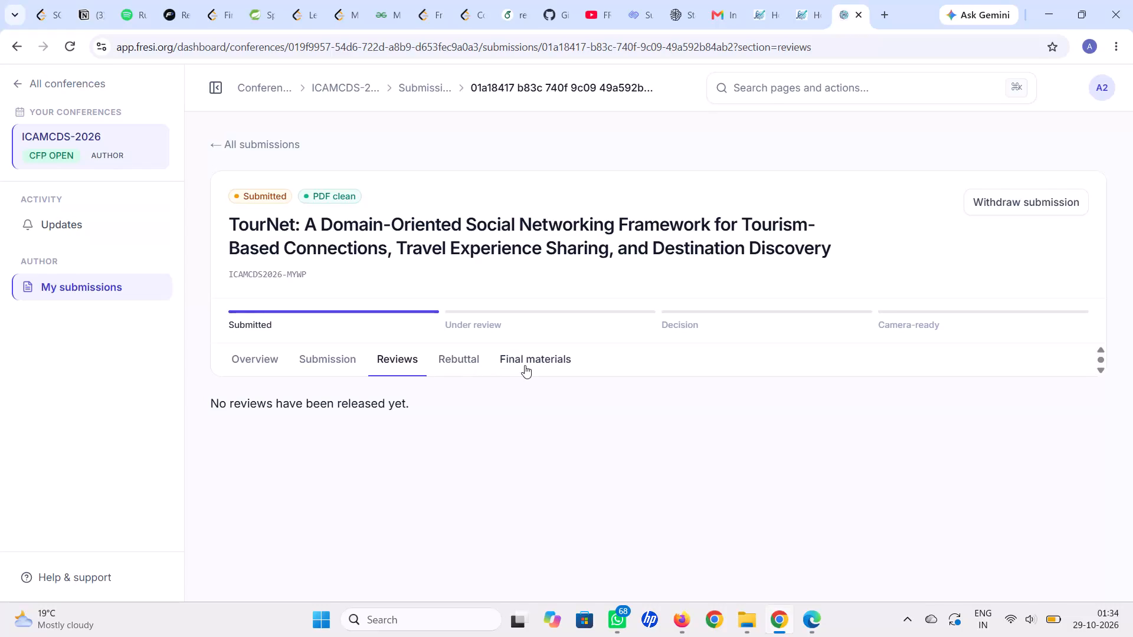
Try to open the TourNet record's Final materials section and its Submission section to check them.
left_click(525, 365)
left_click(326, 360)
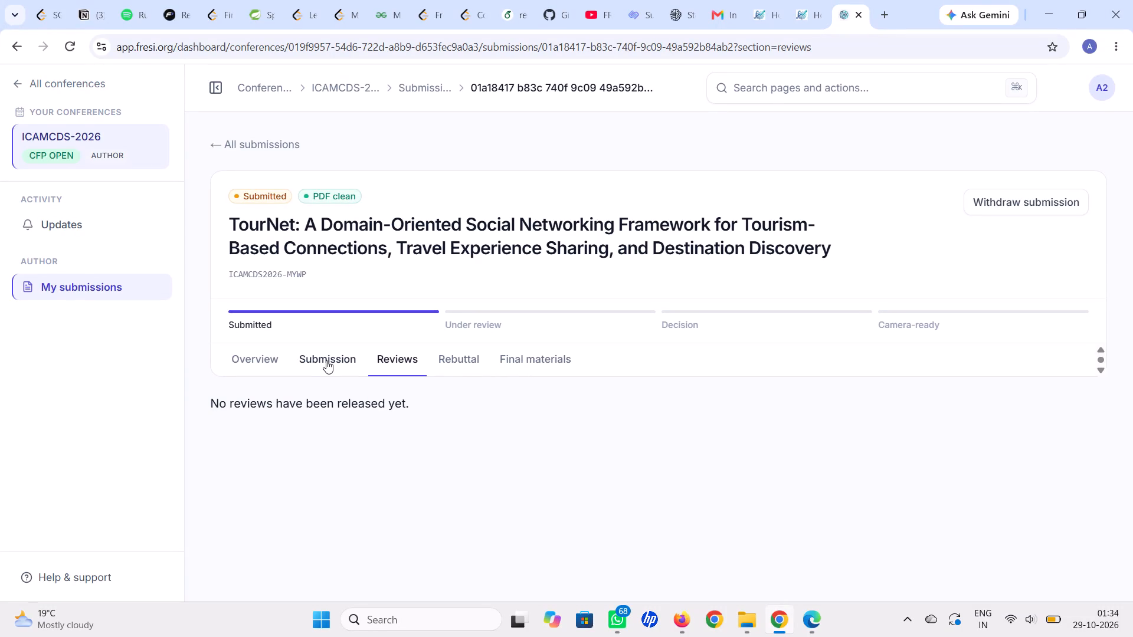
left_click(320, 362)
scroll(519, 345, "up", 2)
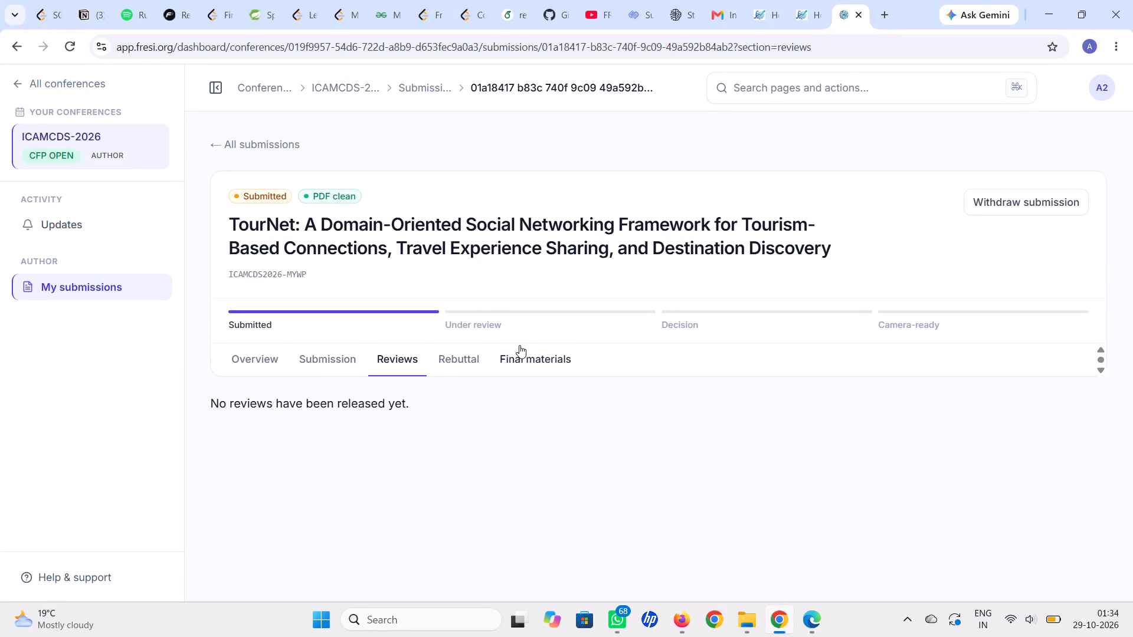
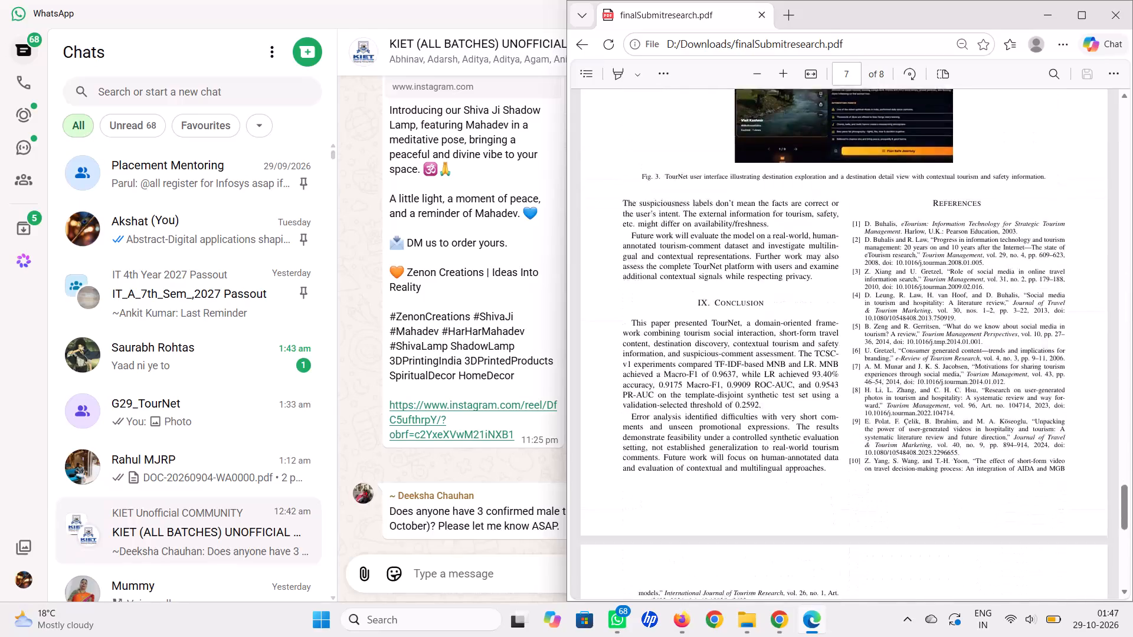
Look through the finalSubmitresearch.pdf paper from its first page to the references, including the TourNet user interface figure.
scroll(766, 420, "down", 2)
scroll(766, 420, "up", 8)
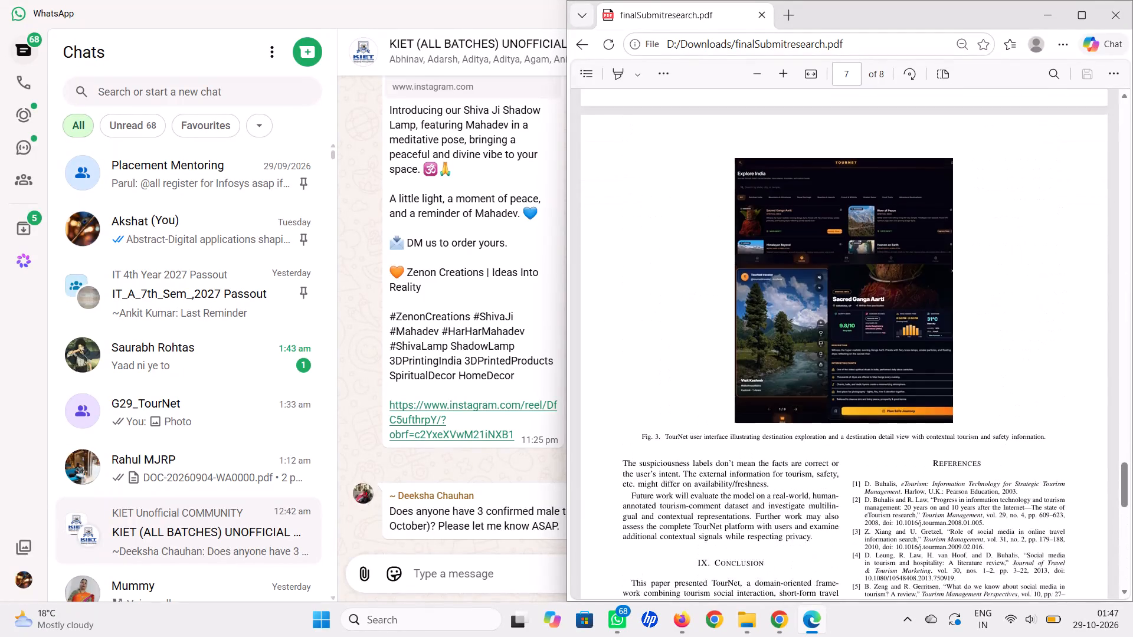
scroll(766, 420, "up", 4)
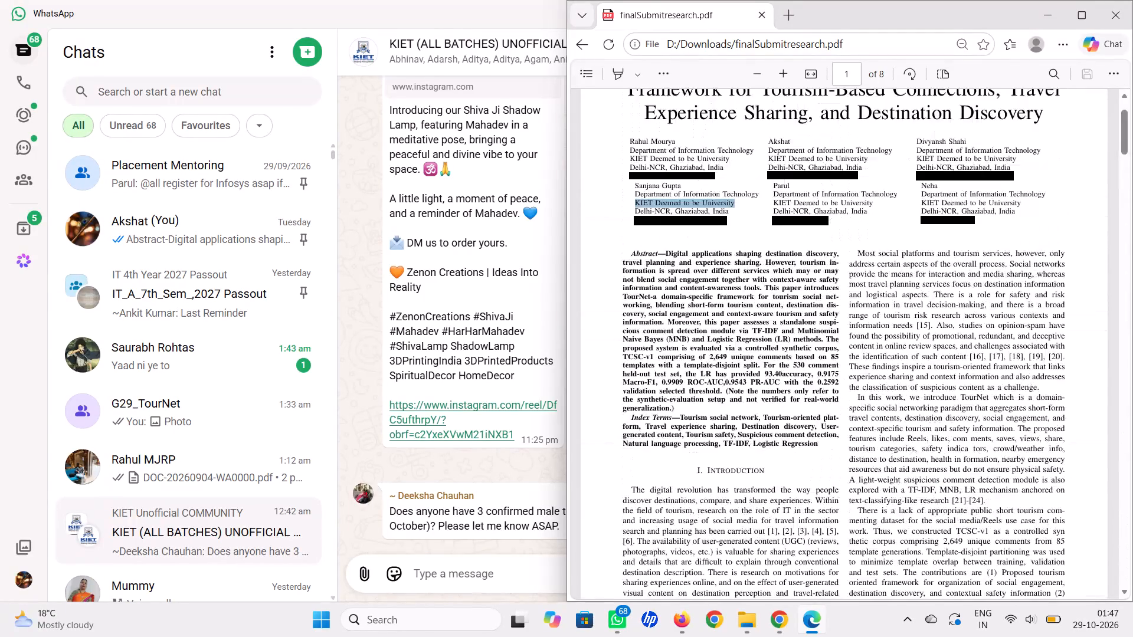
left_click(773, 322)
scroll(773, 322, "down", 4)
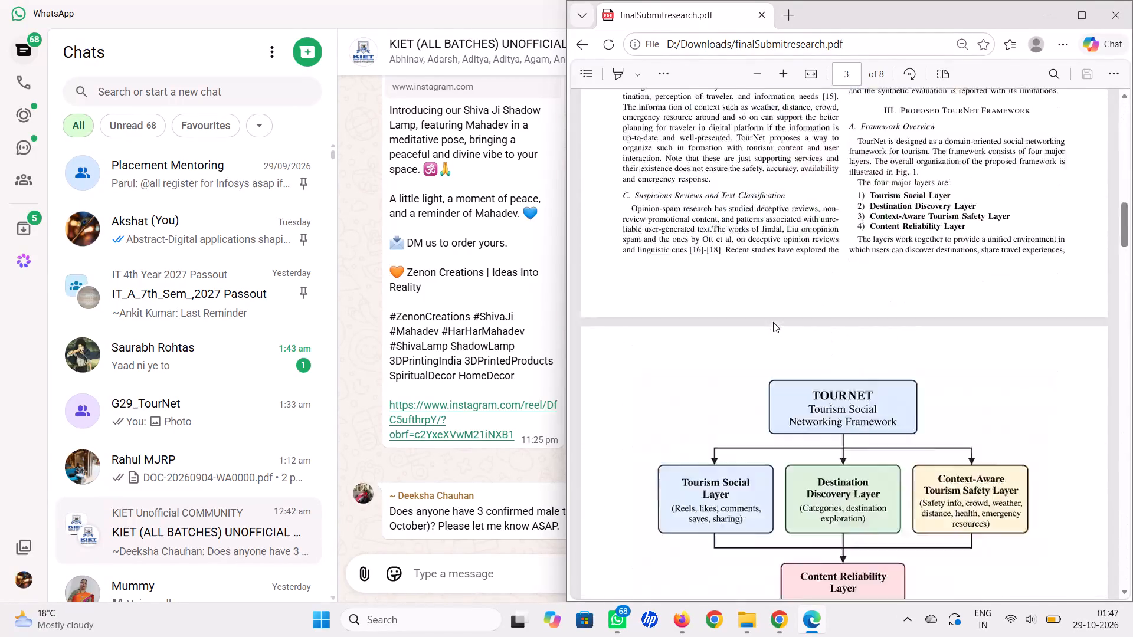
scroll(773, 322, "down", 5)
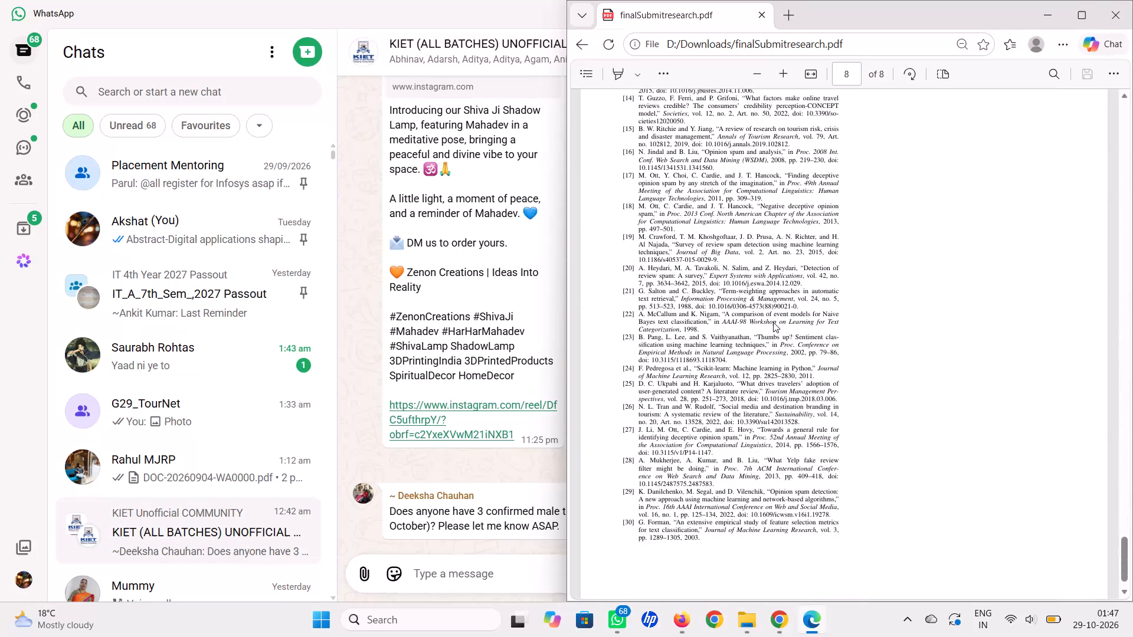
scroll(773, 322, "up", 2)
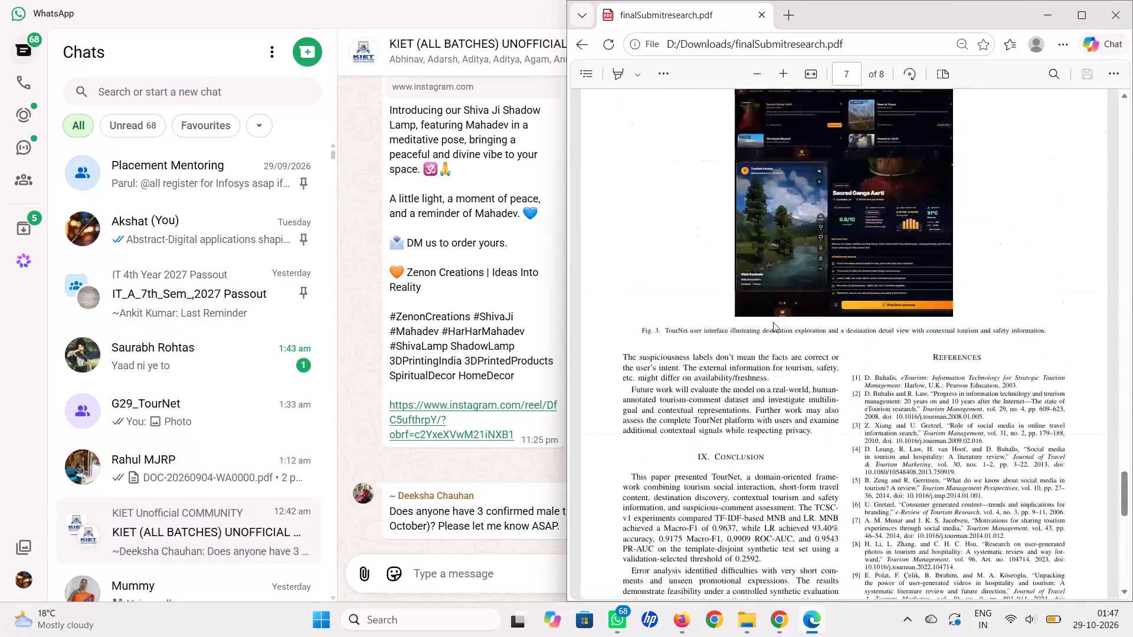
scroll(773, 322, "up", 3)
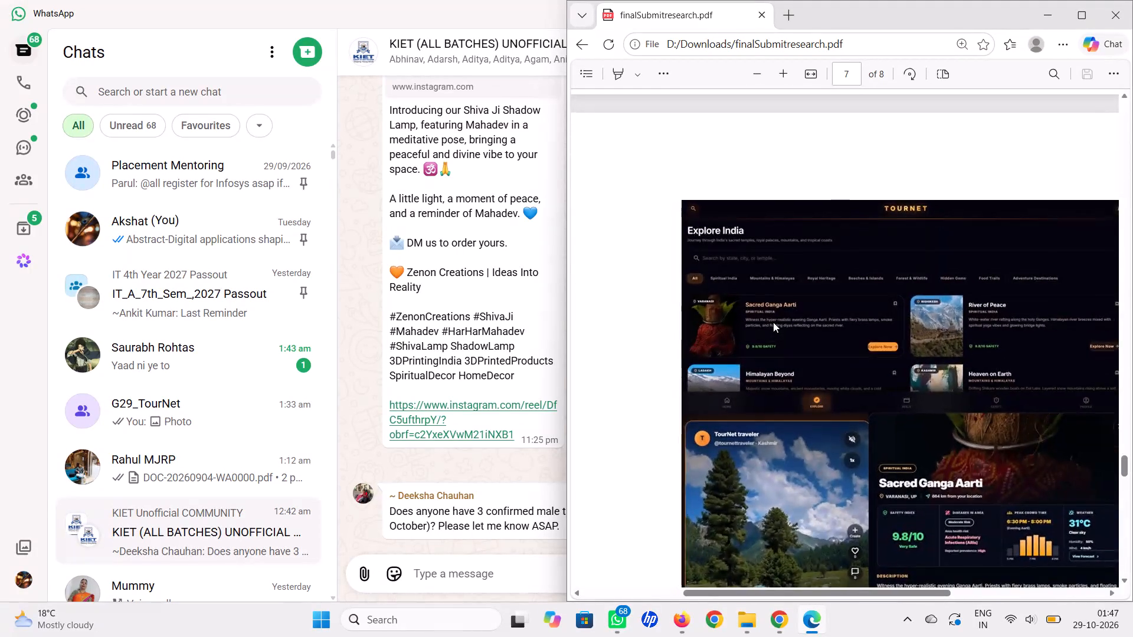
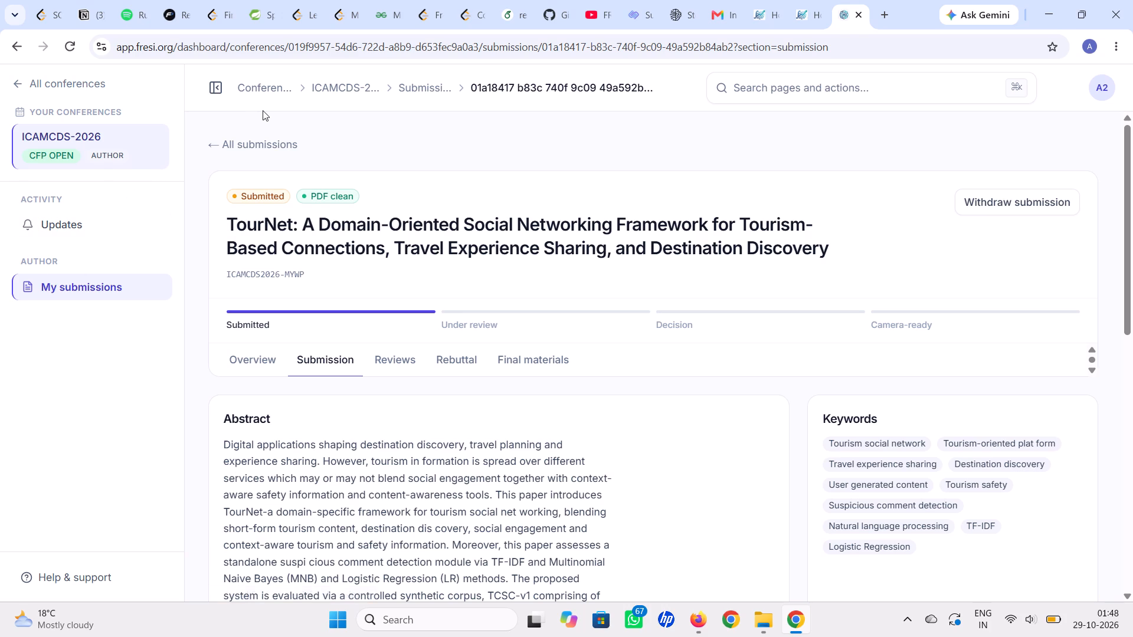
Delete the leftover draft copy of the TourNet paper from the ICAMCDS-2026 submissions list, keeping the submitted entry.
left_click(107, 162)
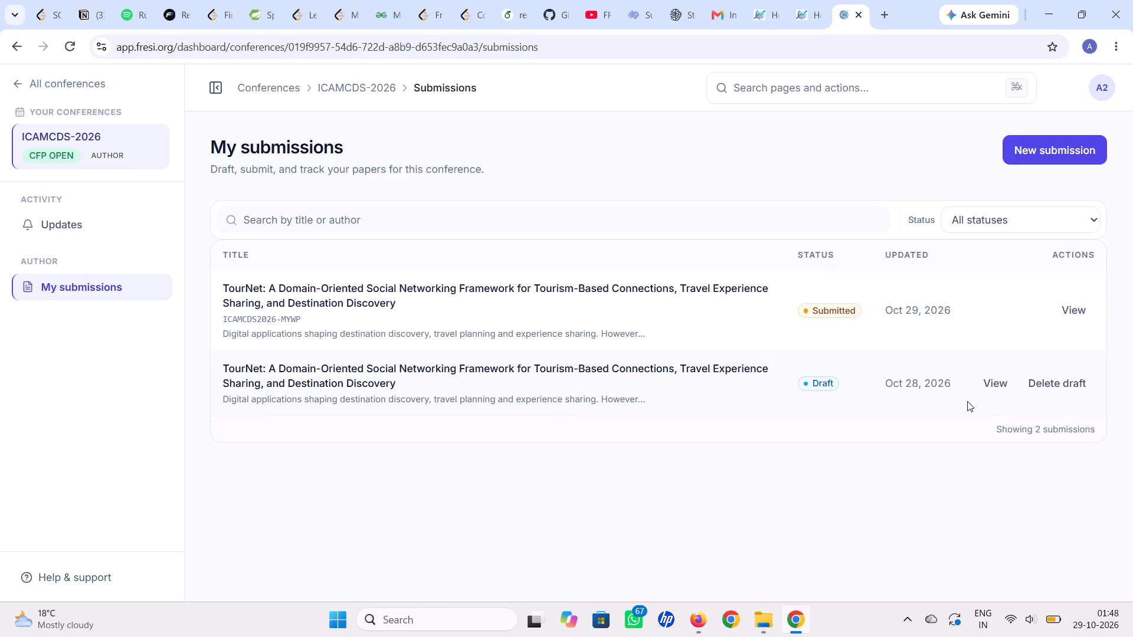
left_click(1069, 384)
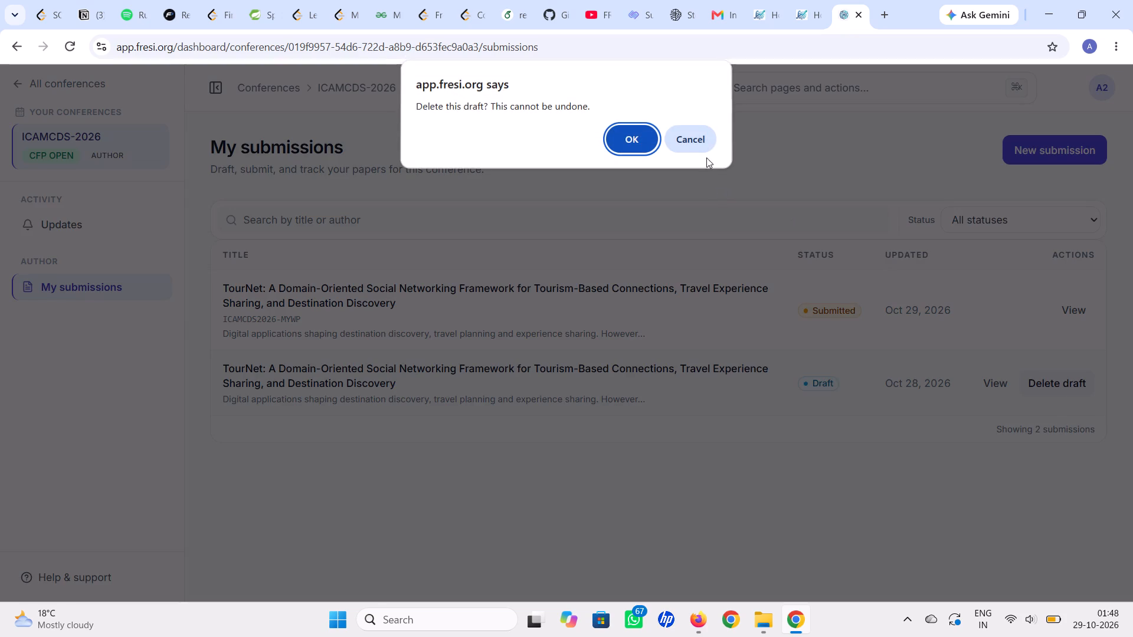
left_click(699, 145)
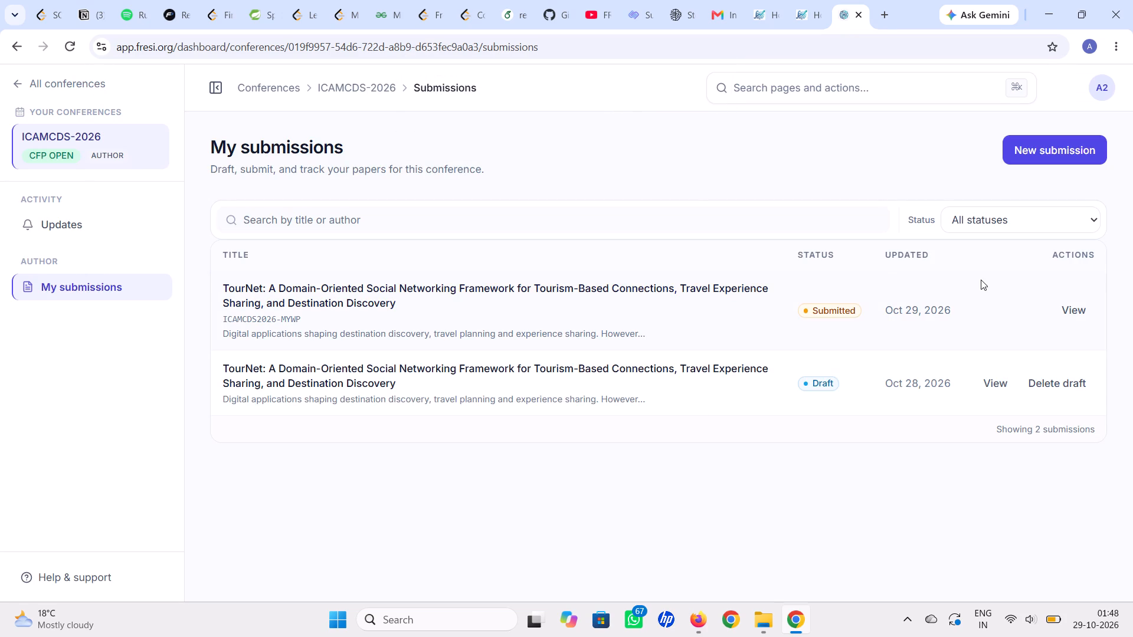
left_click(1071, 383)
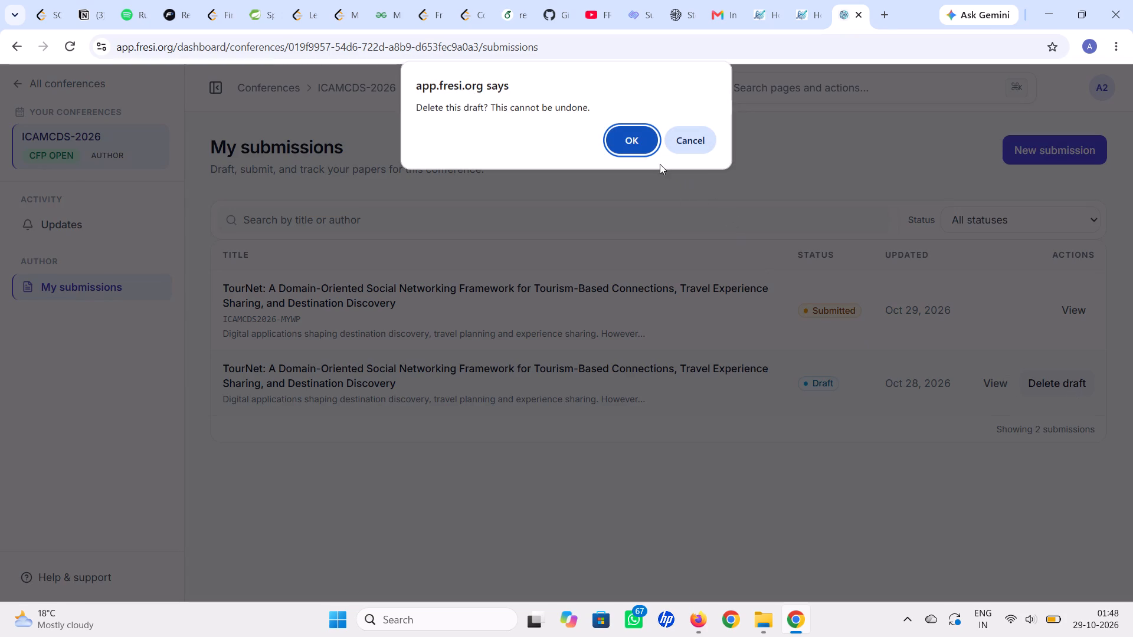
left_click(638, 145)
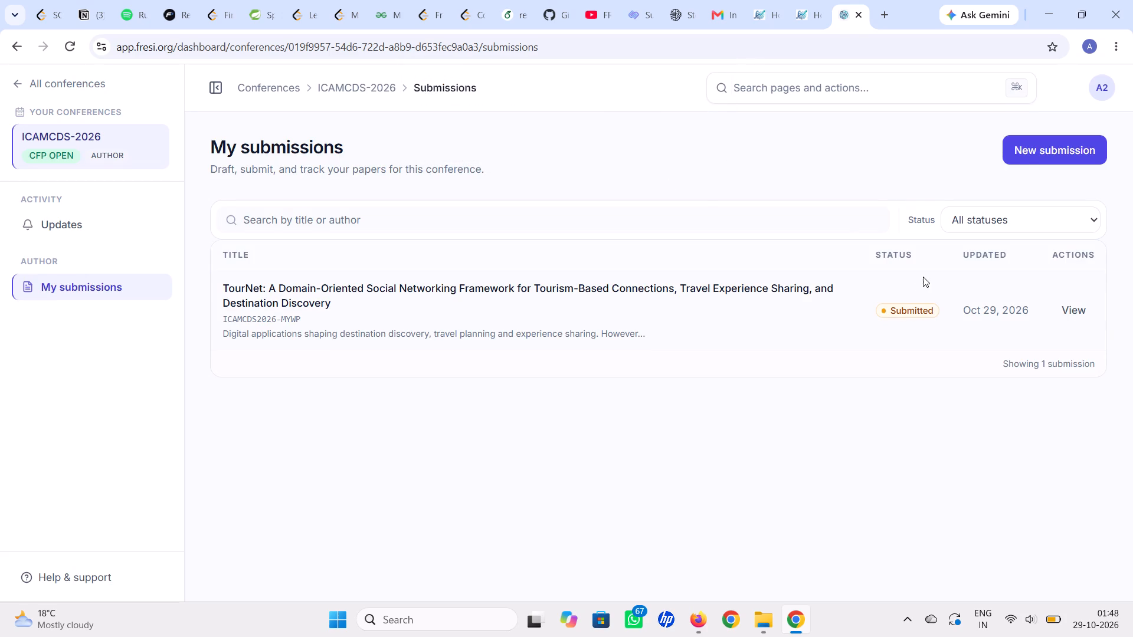
Open the submitted TourNet paper's record from the submissions list to view it.
left_click(1087, 313)
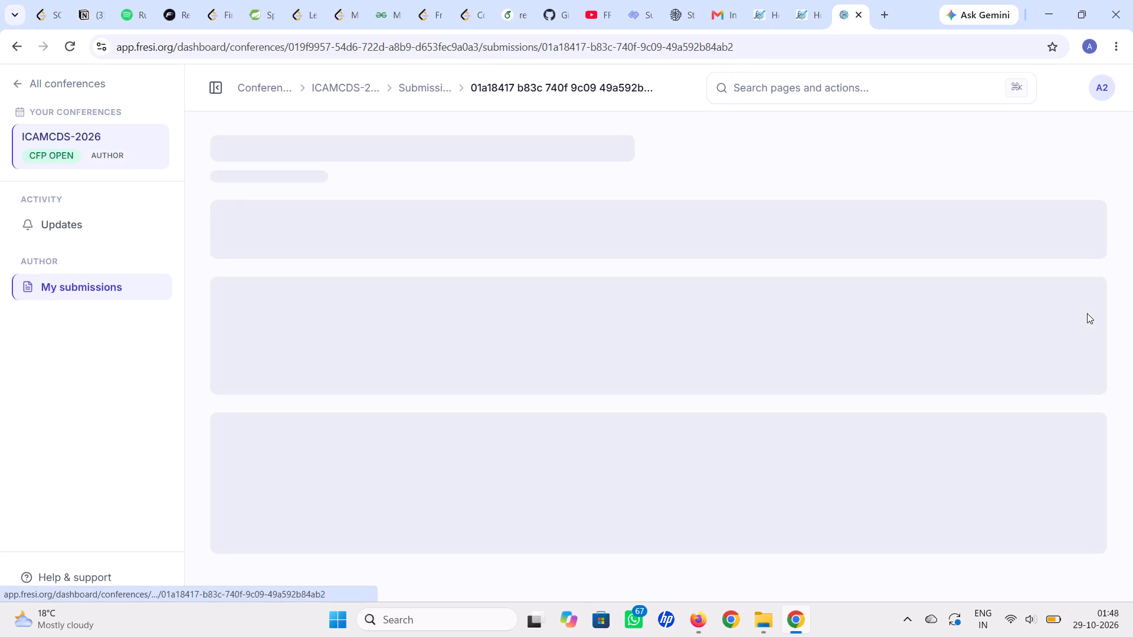
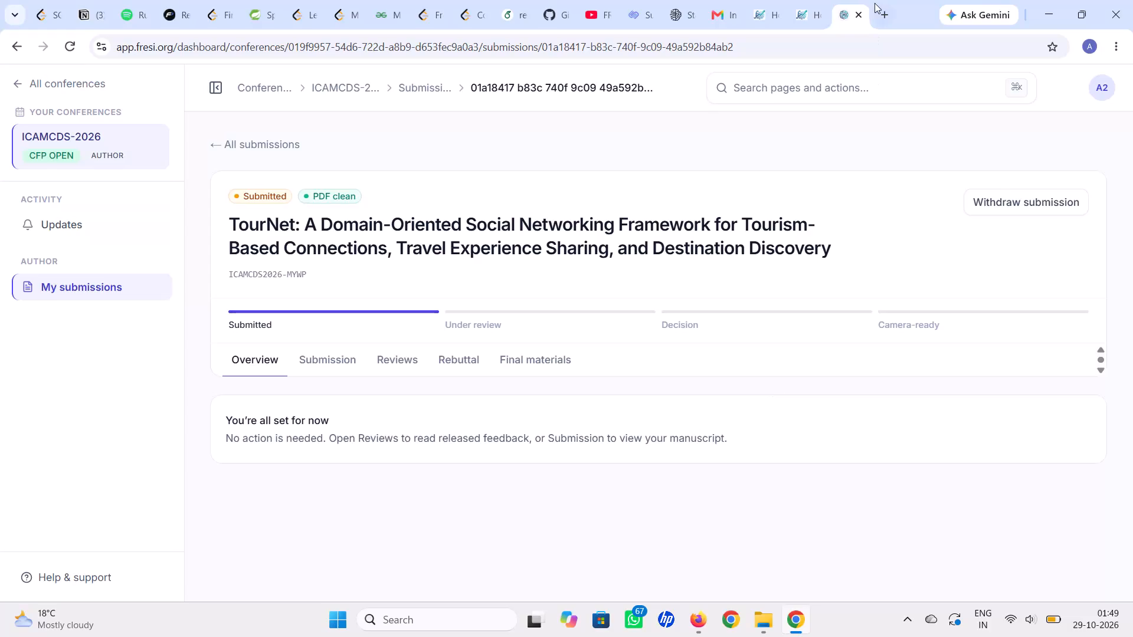
Close the browser page showing the submitted TourNet paper's record for ICAMCDS-2026.
left_click(859, 12)
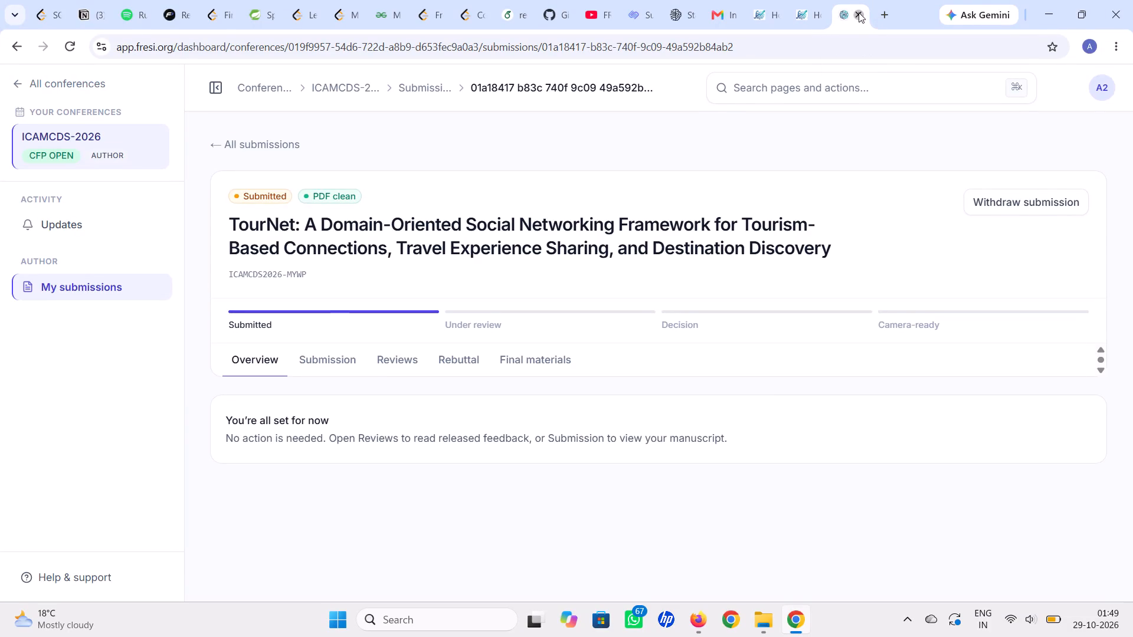
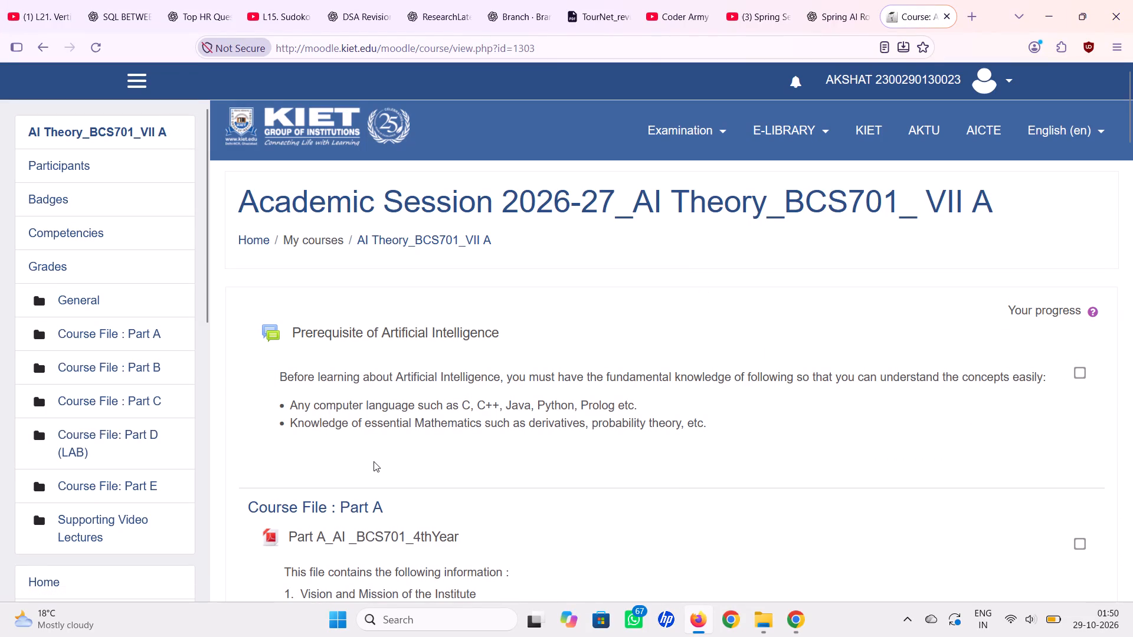
Check the files in the CT / PUE Question Papers Folder of the AI Theory course, and return to the course page.
scroll(374, 461, "down", 6)
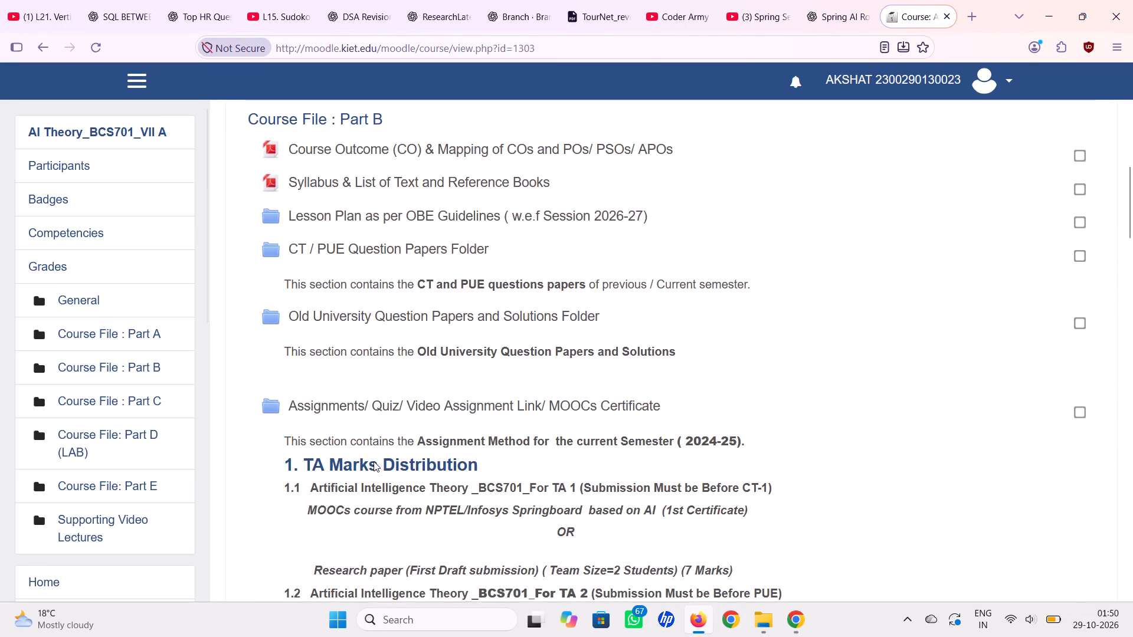
left_click(361, 249)
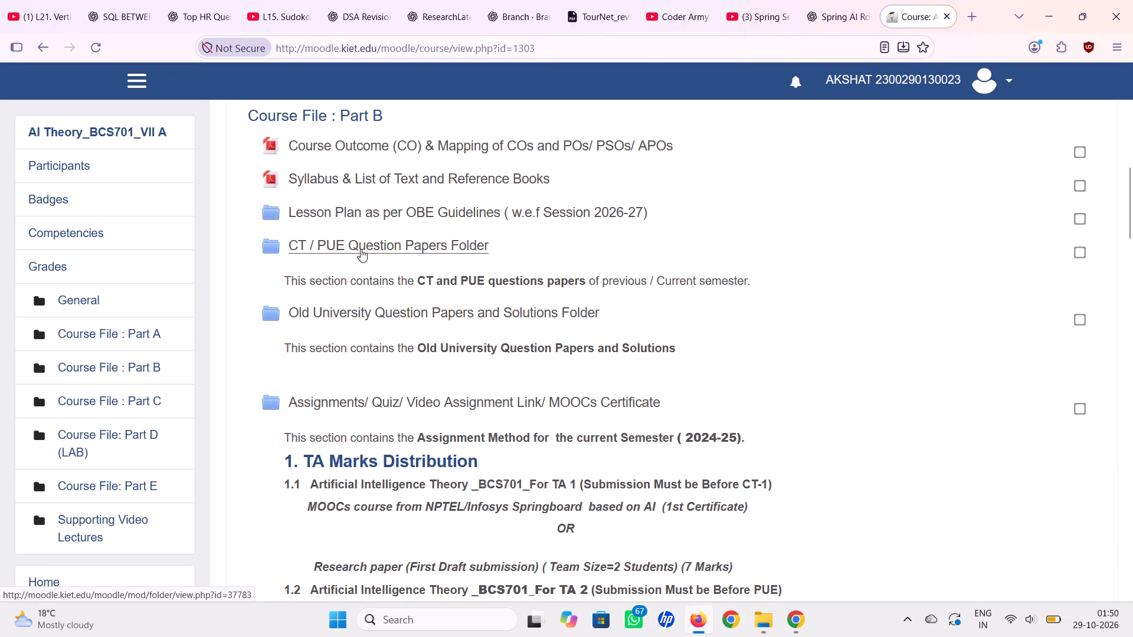
scroll(381, 320, "down", 1)
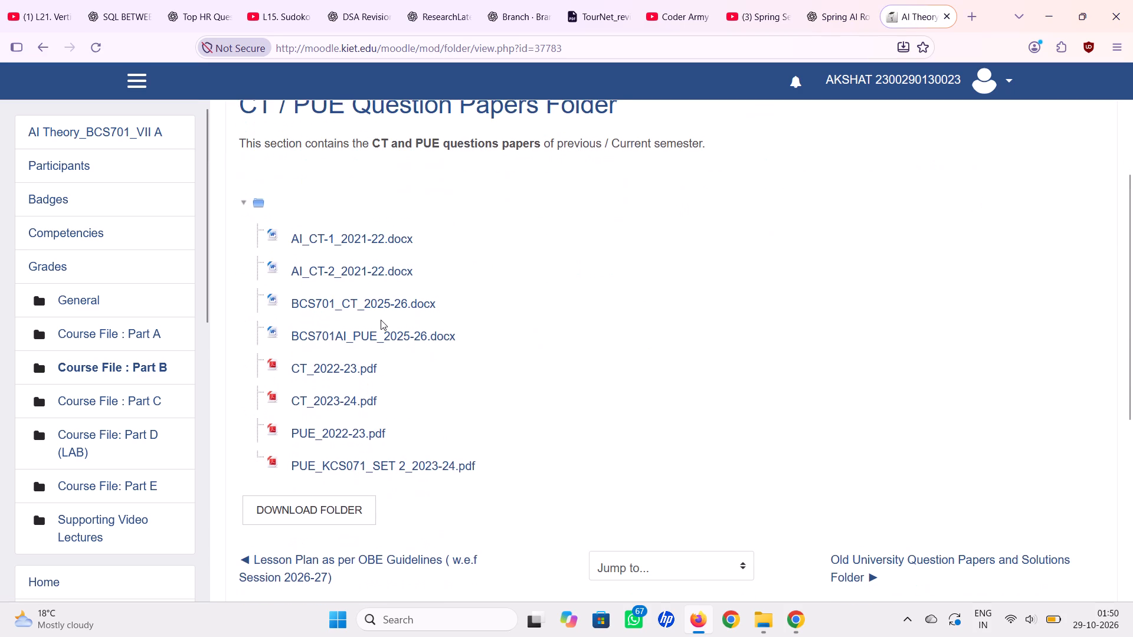
scroll(381, 320, "down", 1)
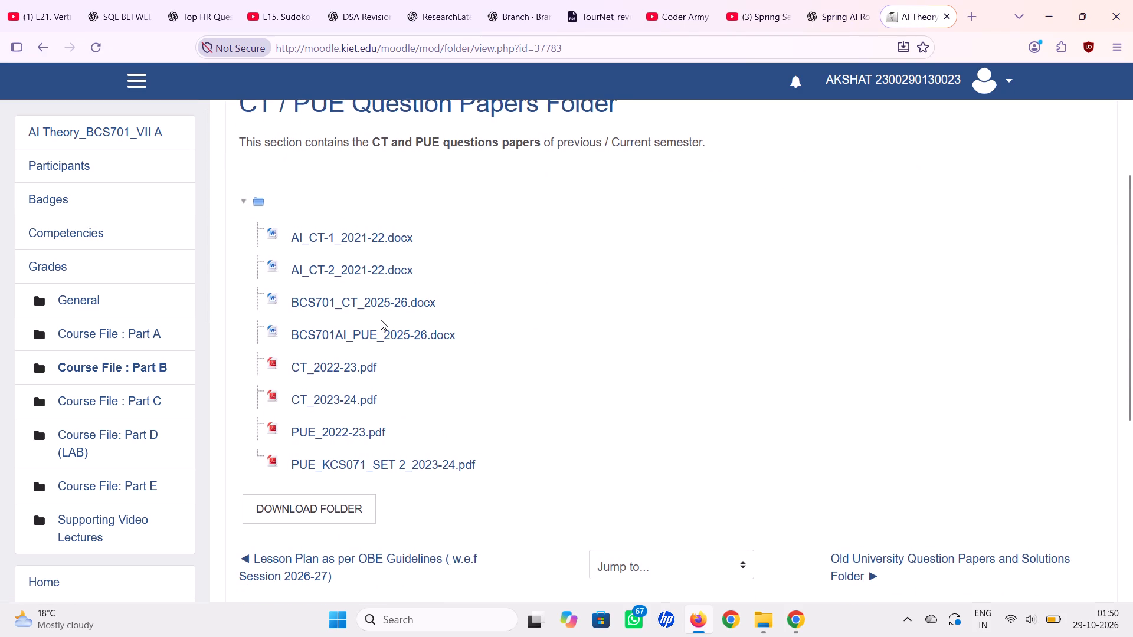
scroll(381, 320, "right", 9)
Read the TA marks distribution, check the TA1_Certificate_Sec_A assignment's submission status, and return to the course page.
scroll(381, 320, "down", 1)
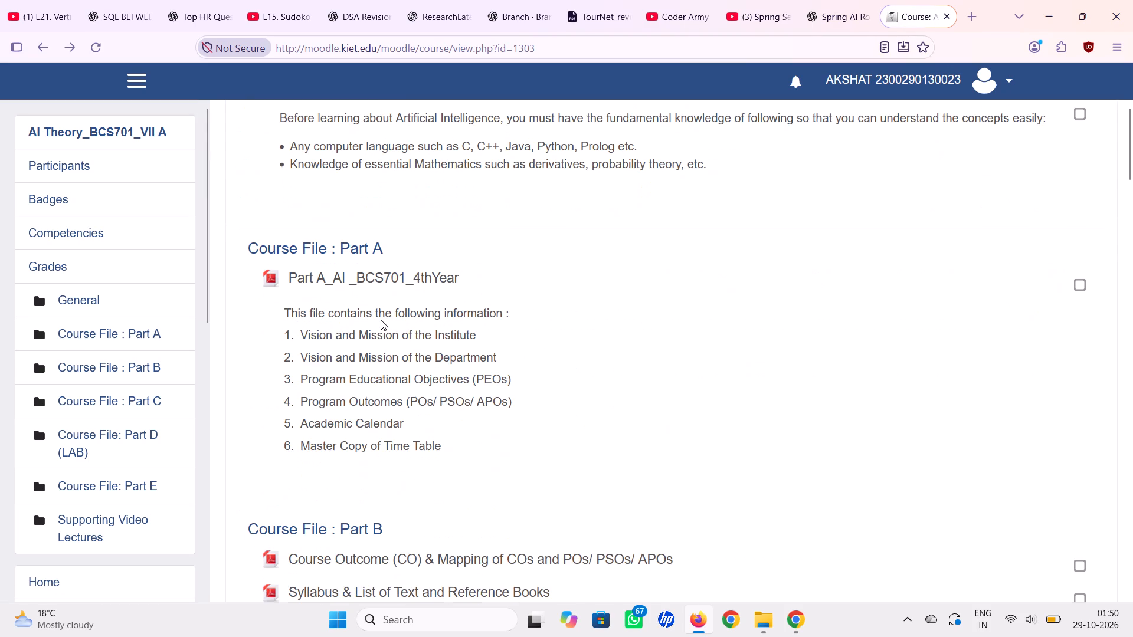
scroll(381, 320, "down", 2)
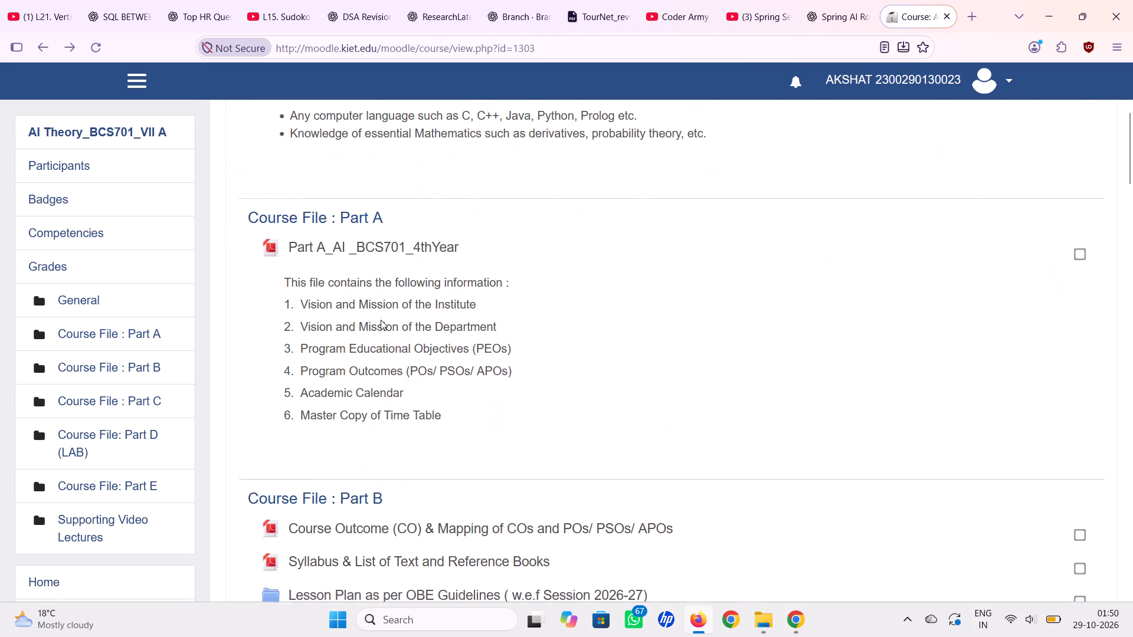
scroll(381, 320, "down", 6)
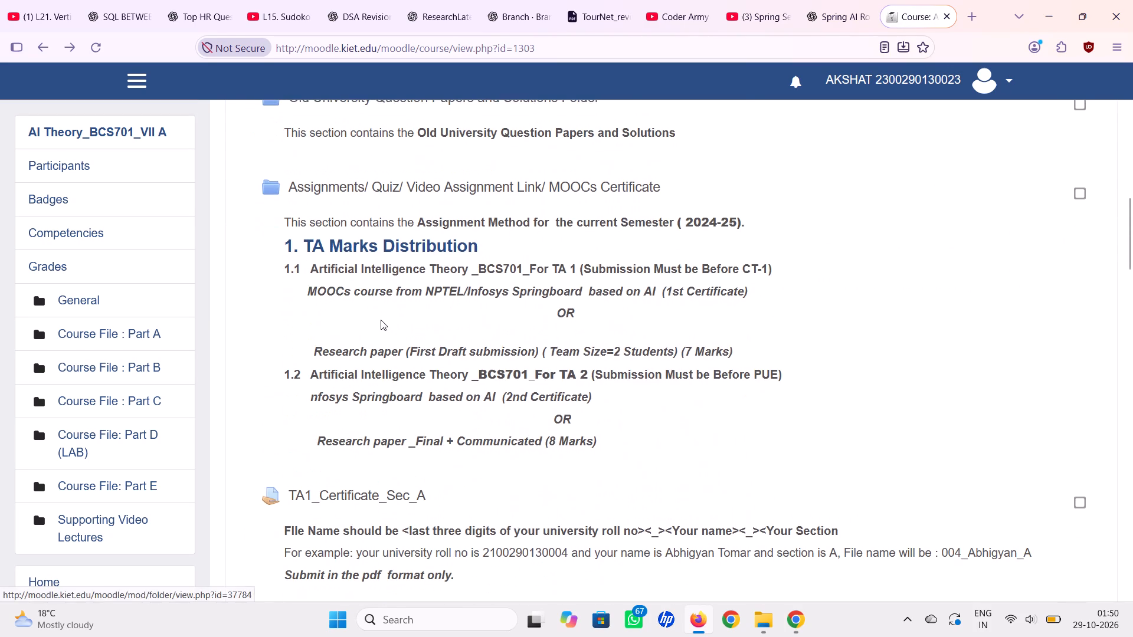
scroll(381, 320, "down", 1)
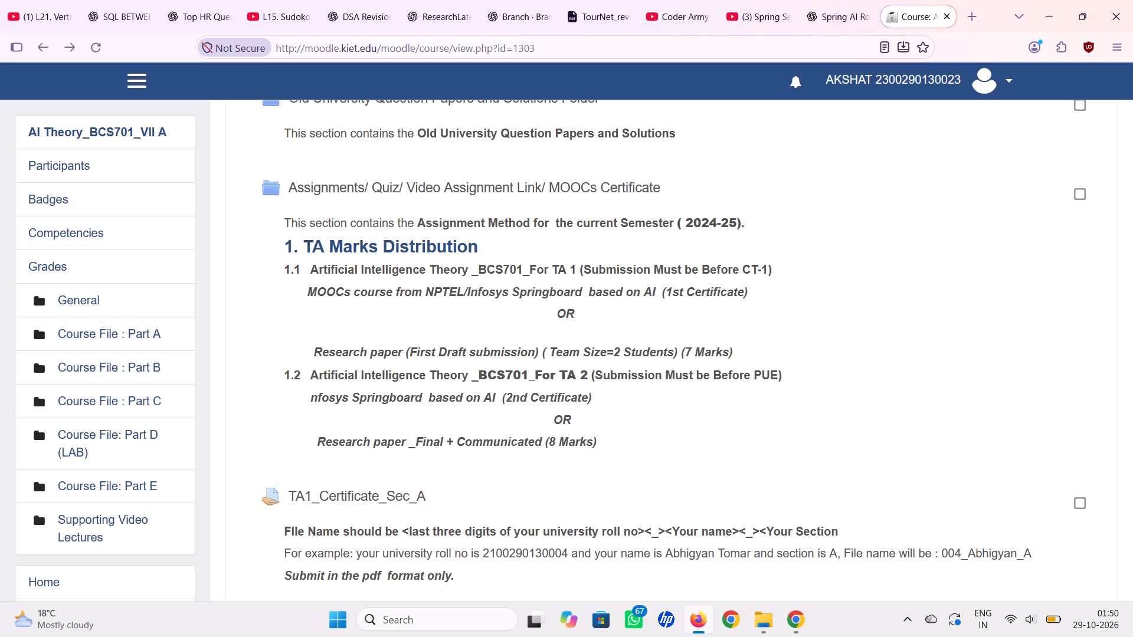
scroll(381, 320, "down", 3)
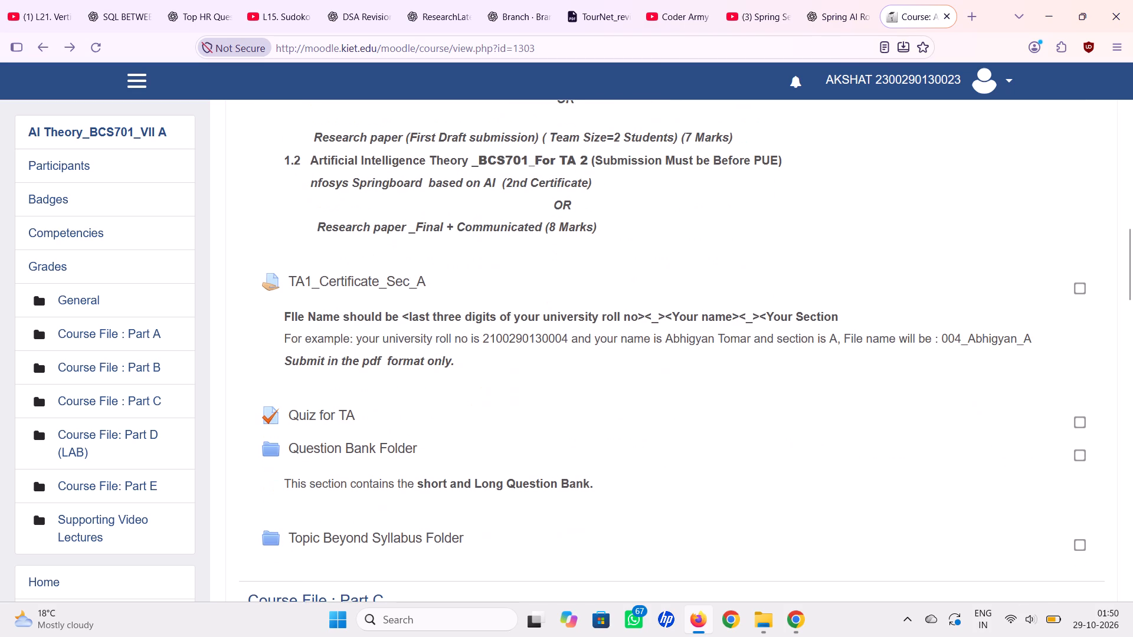
left_click(356, 281)
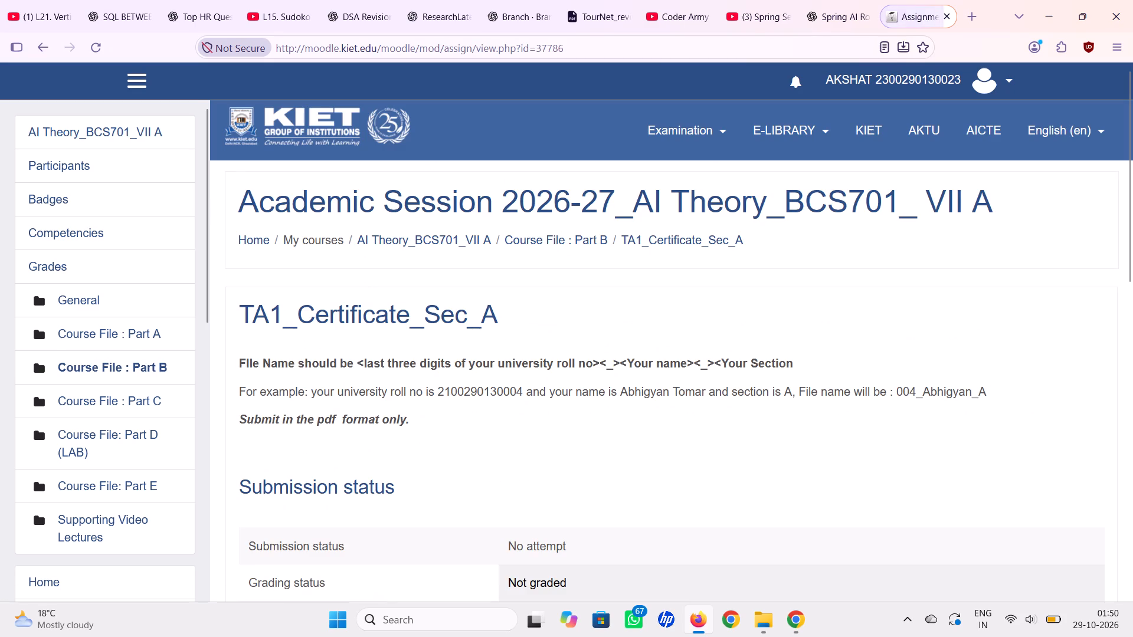
scroll(336, 392, "down", 1)
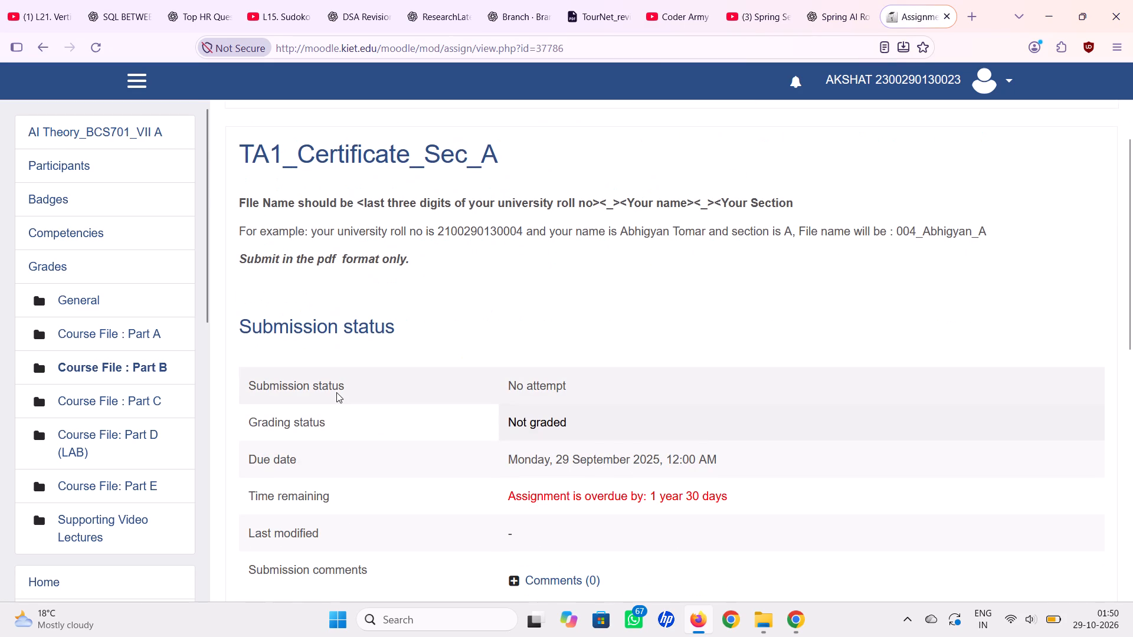
scroll(336, 392, "right", 14)
Open Quiz for TA in Course File : Part B to check its attempt page, and return to the course page.
scroll(336, 392, "down", 1)
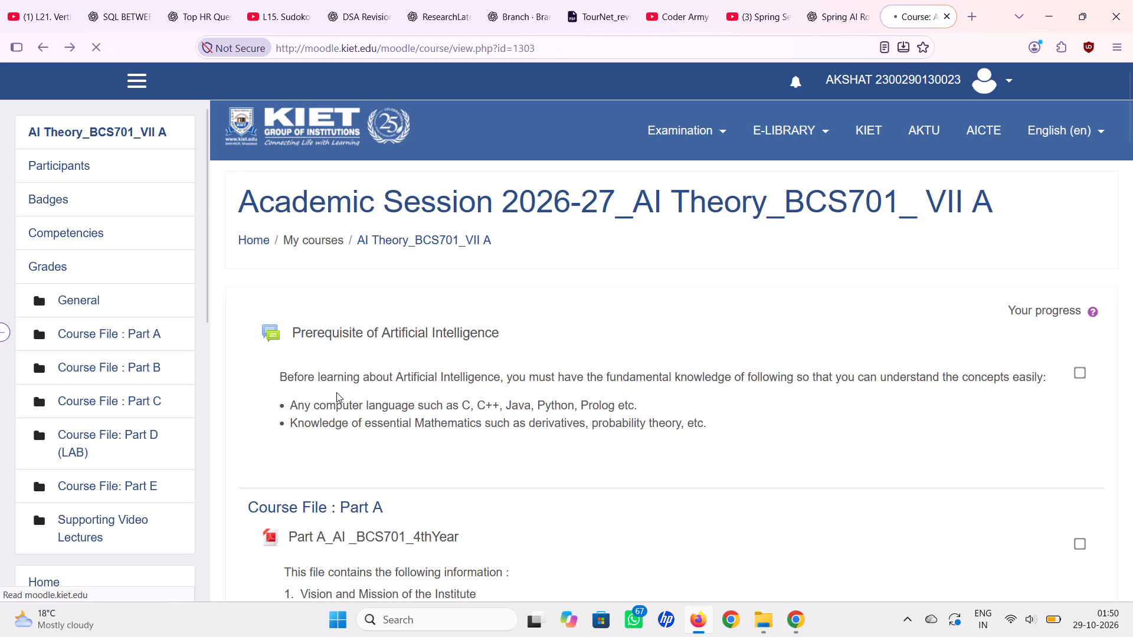
scroll(336, 392, "down", 8)
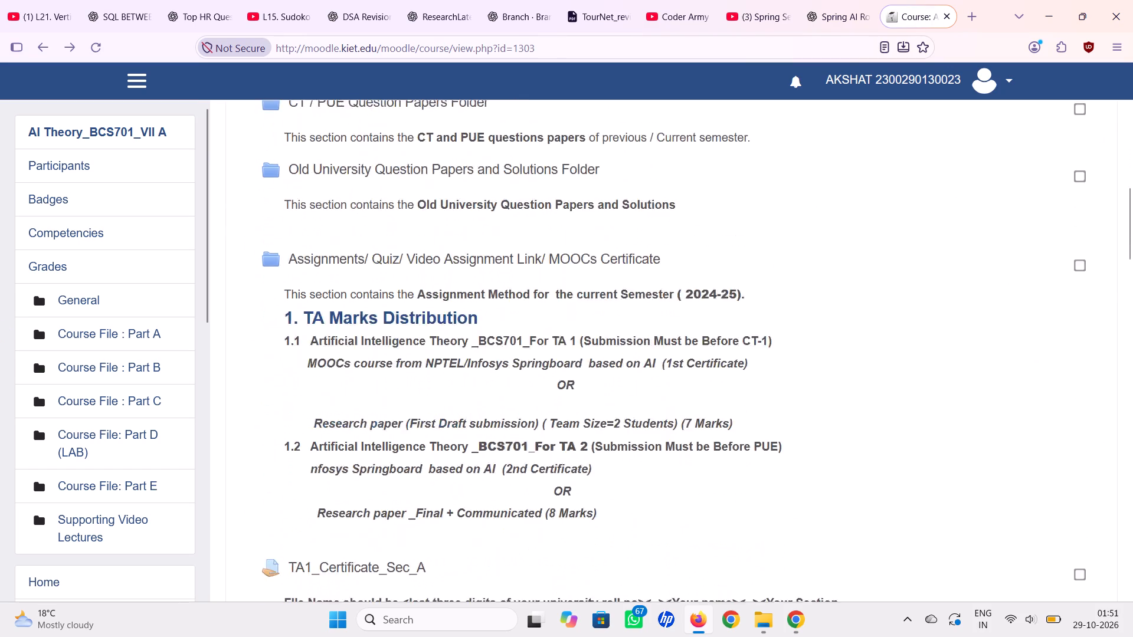
scroll(336, 392, "down", 4)
left_click(326, 209)
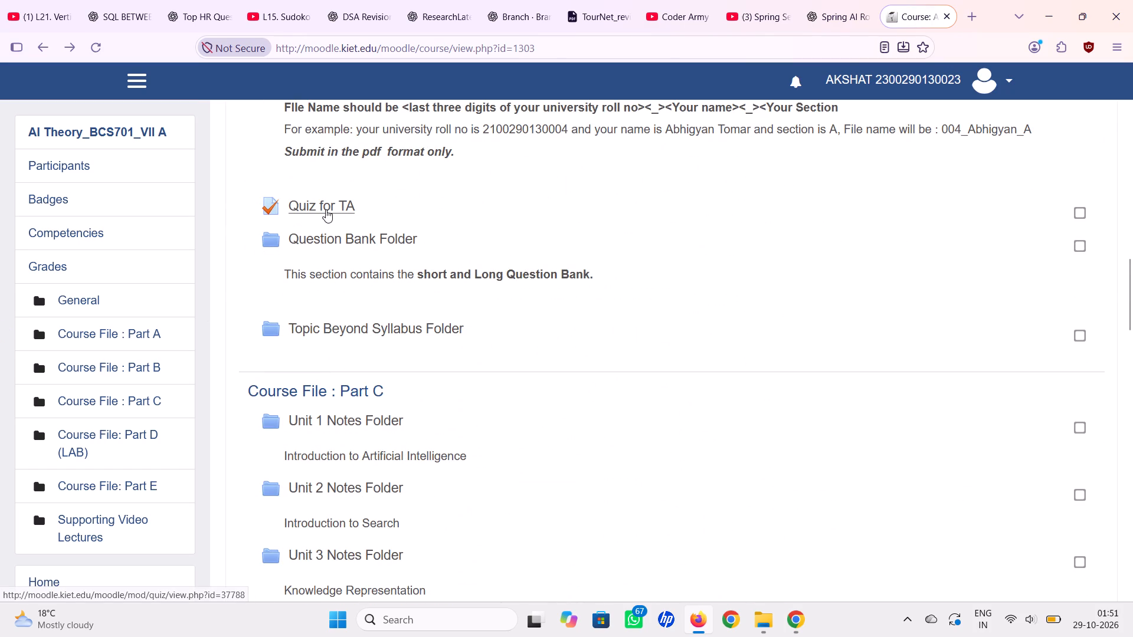
scroll(351, 350, "down", 1)
scroll(351, 350, "right", 5)
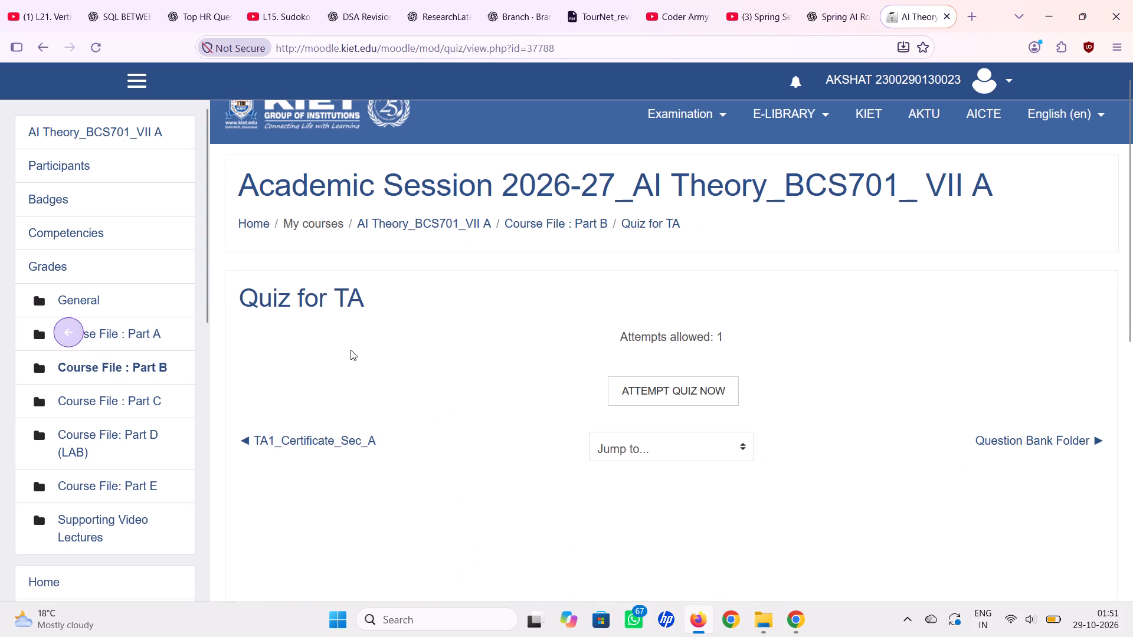
scroll(351, 350, "right", 1)
Examine the rest of the AI Theory course page, including the Part E Assignment 1 questions and the supporting video lectures.
scroll(351, 350, "down", 5)
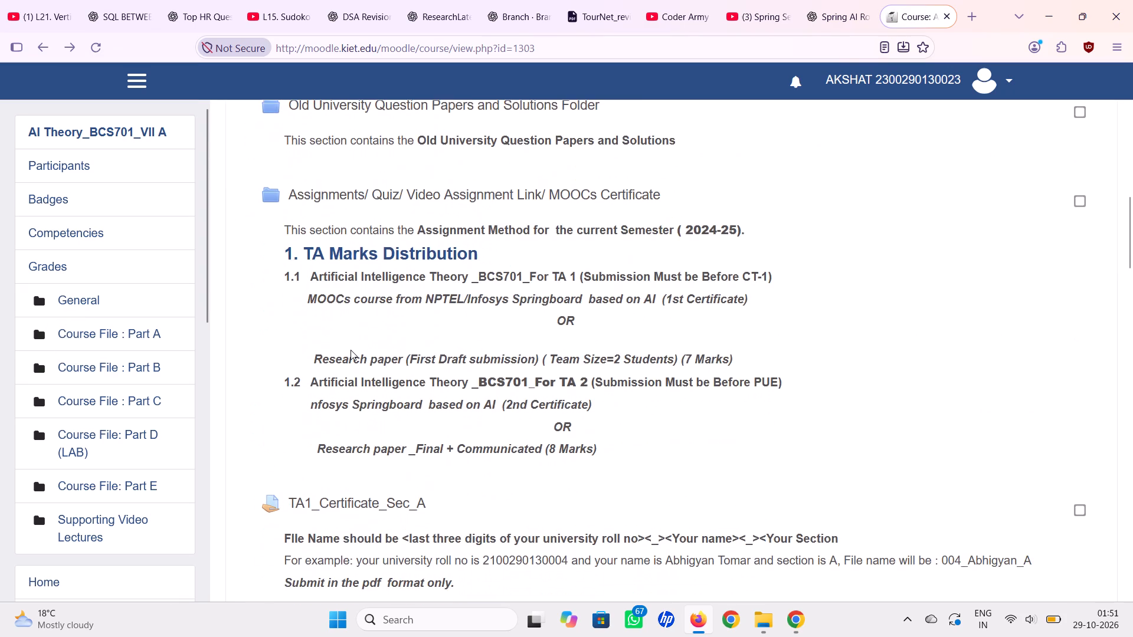
scroll(351, 350, "down", 8)
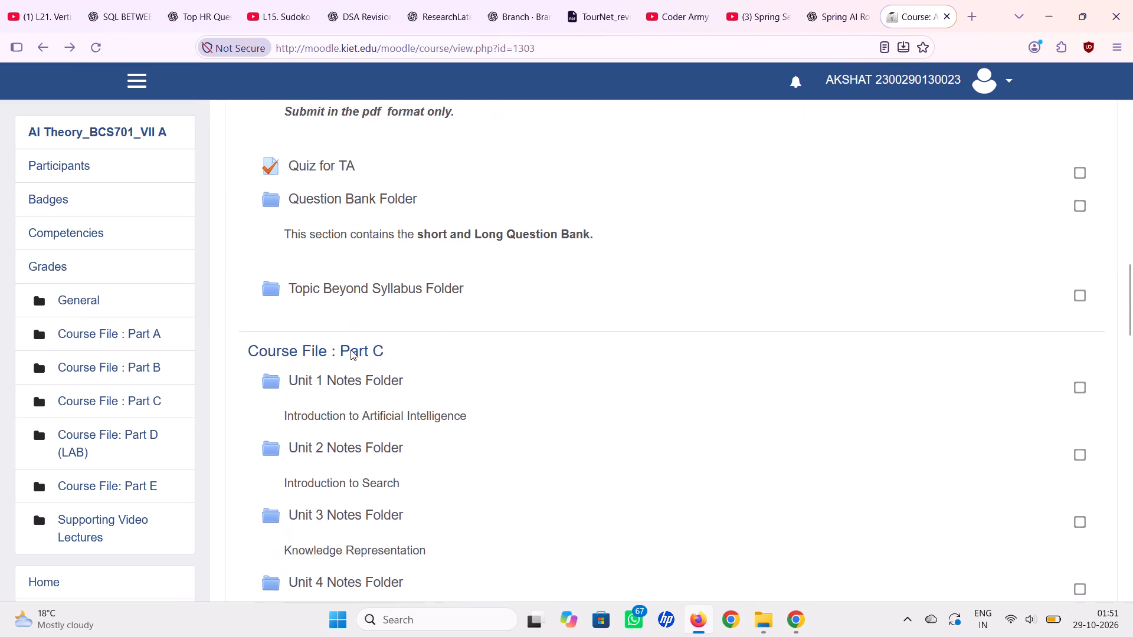
scroll(351, 350, "down", 2)
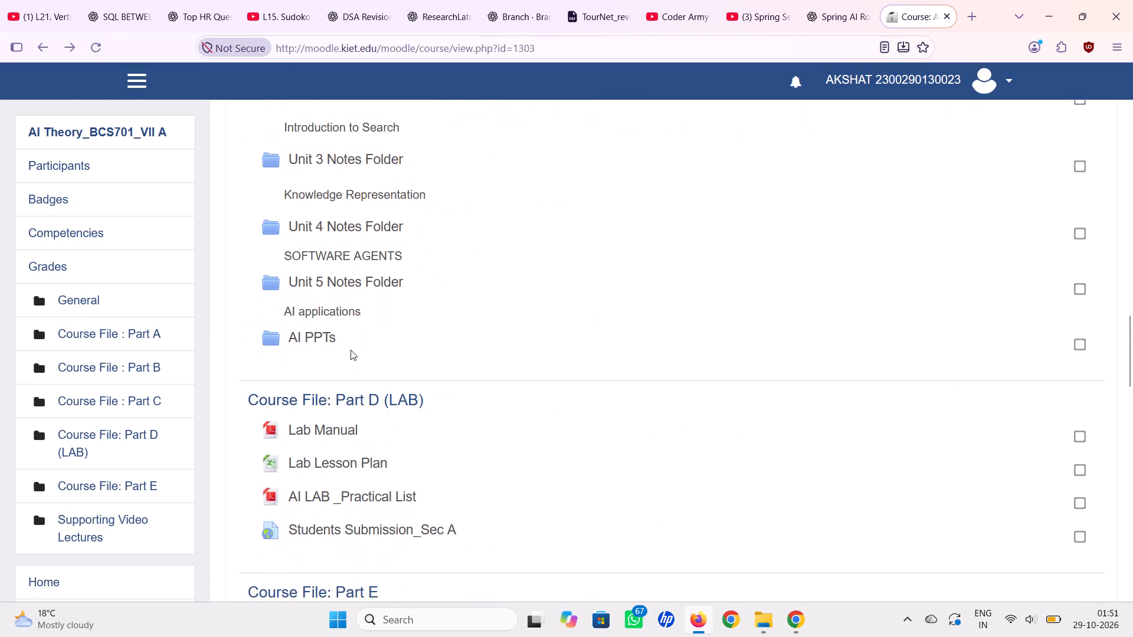
scroll(351, 350, "down", 4)
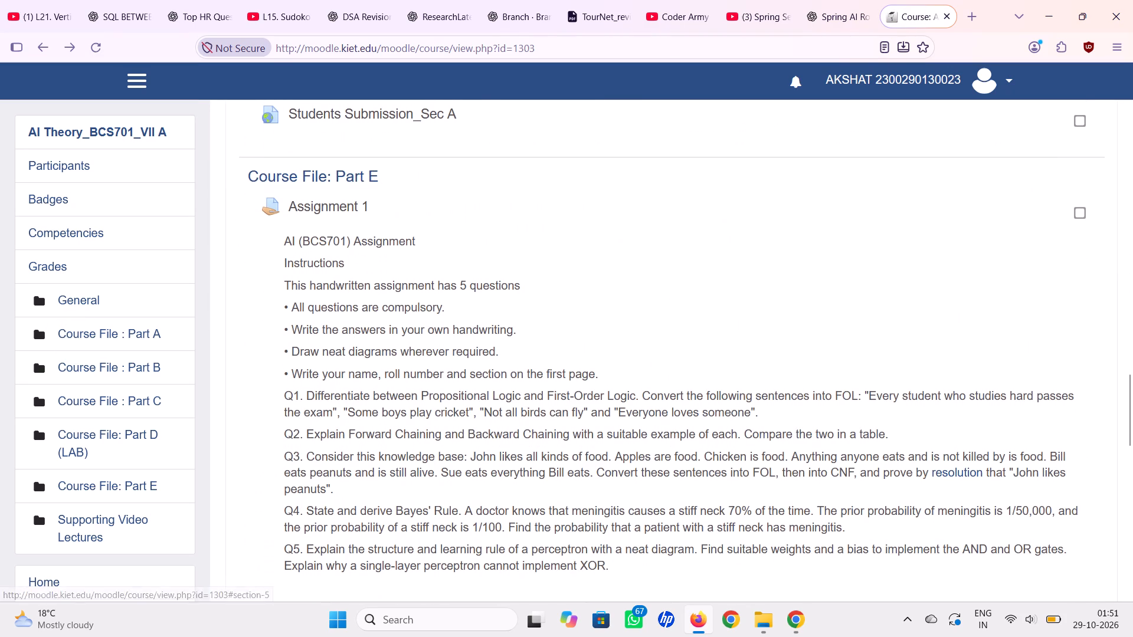
scroll(351, 350, "down", 1)
scroll(351, 350, "right", 1)
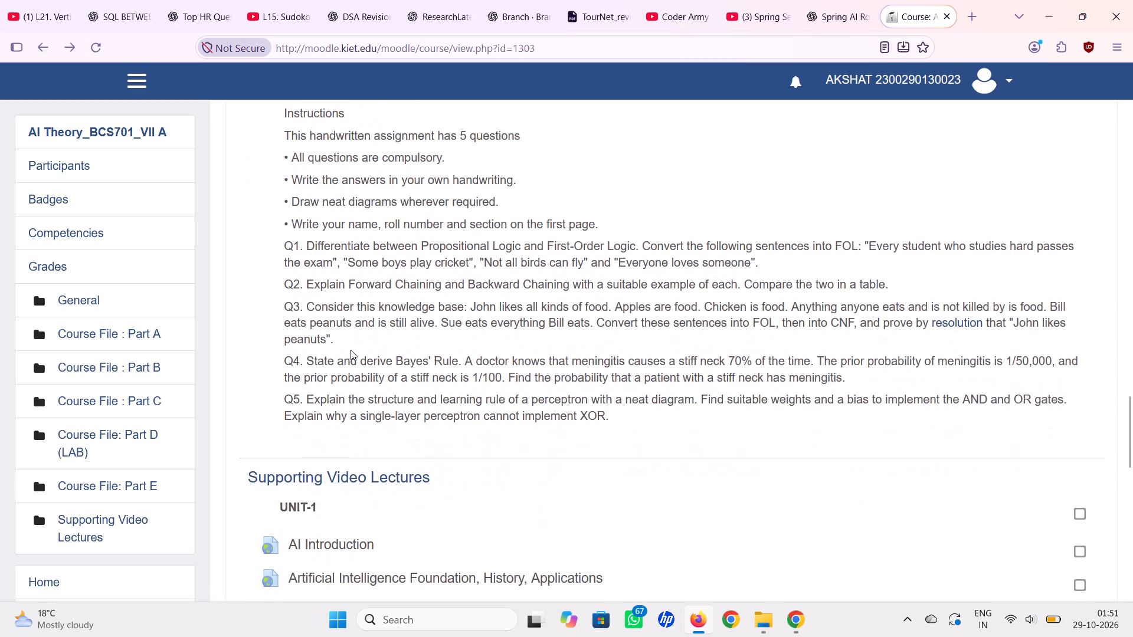
scroll(351, 350, "right", 1)
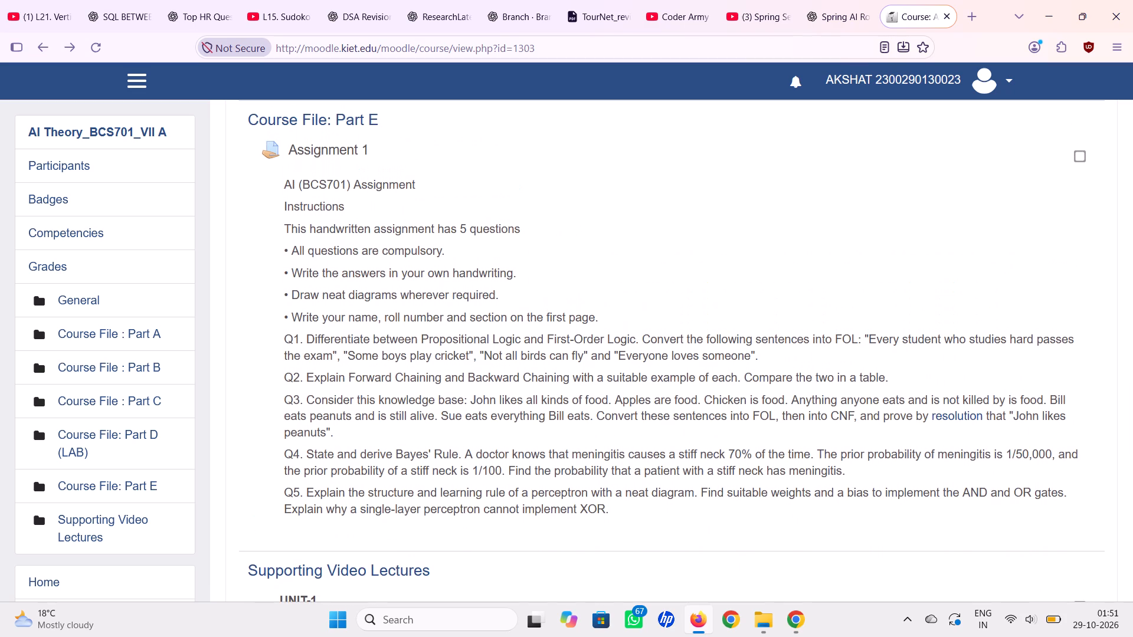
scroll(351, 350, "down", 10)
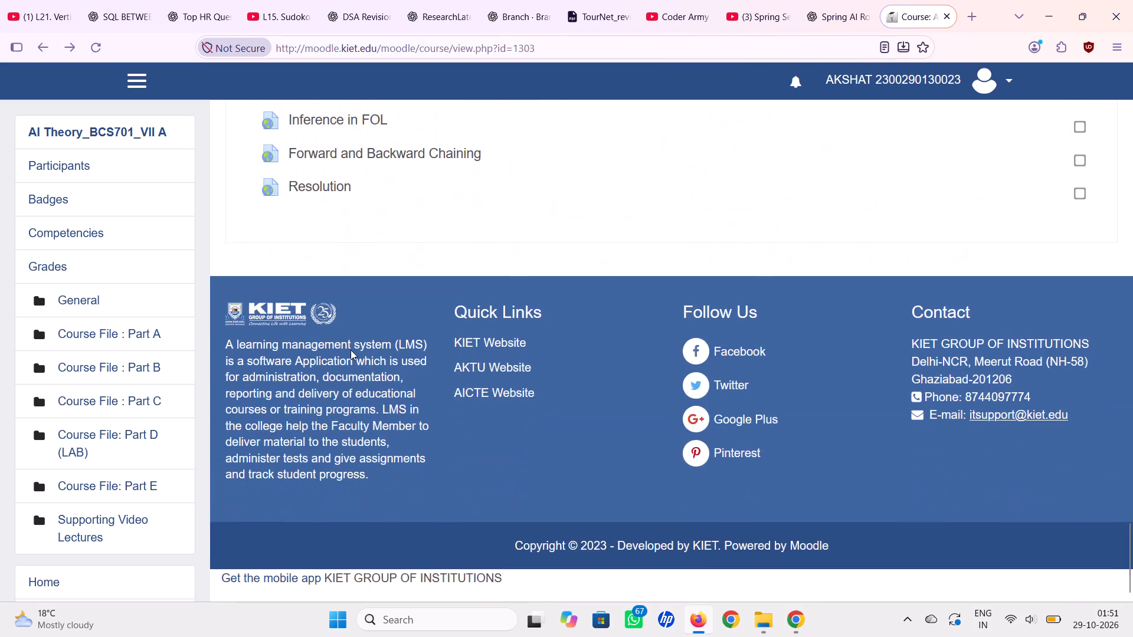
scroll(351, 350, "down", 1)
Open the AI Lab_Sec A course from the list of enrolled courses.
scroll(351, 350, "up", 14)
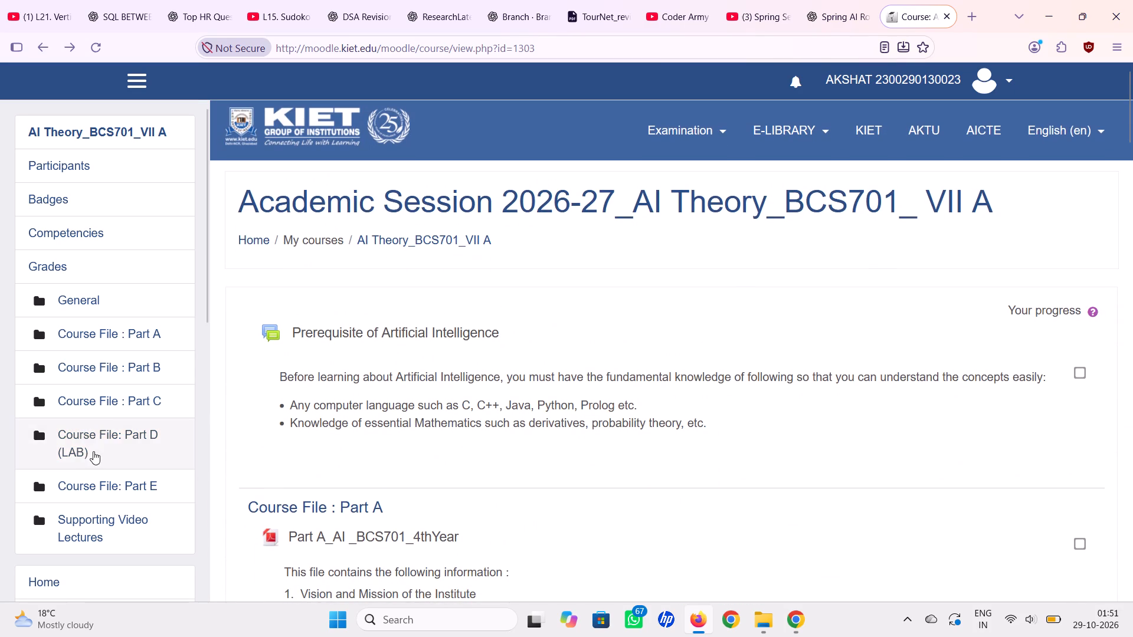
scroll(89, 472, "down", 7)
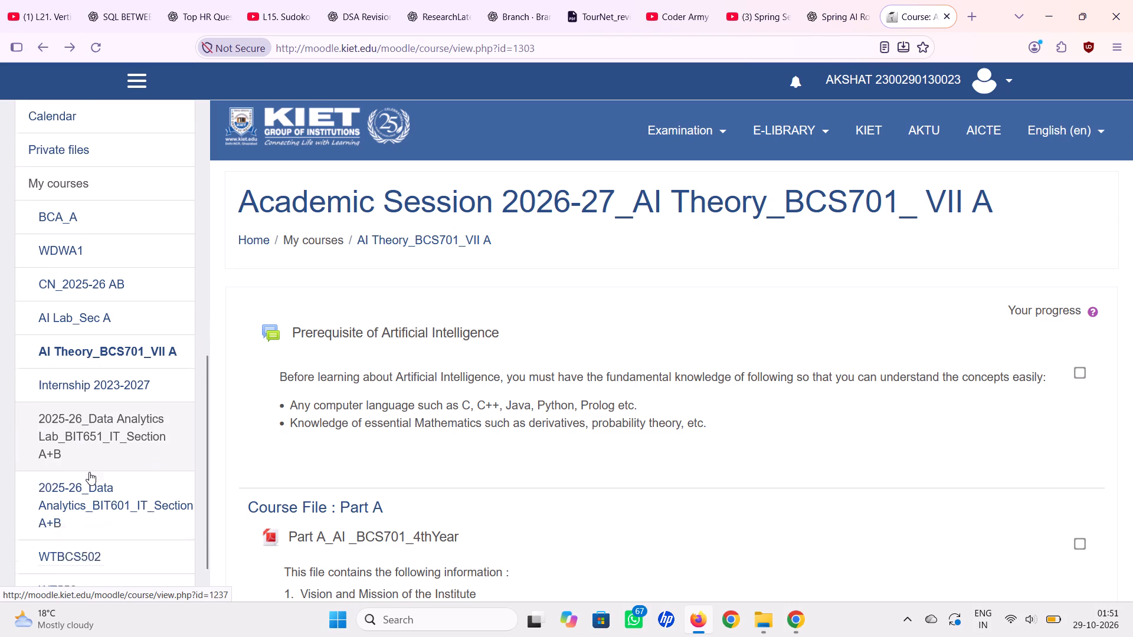
scroll(89, 472, "down", 4)
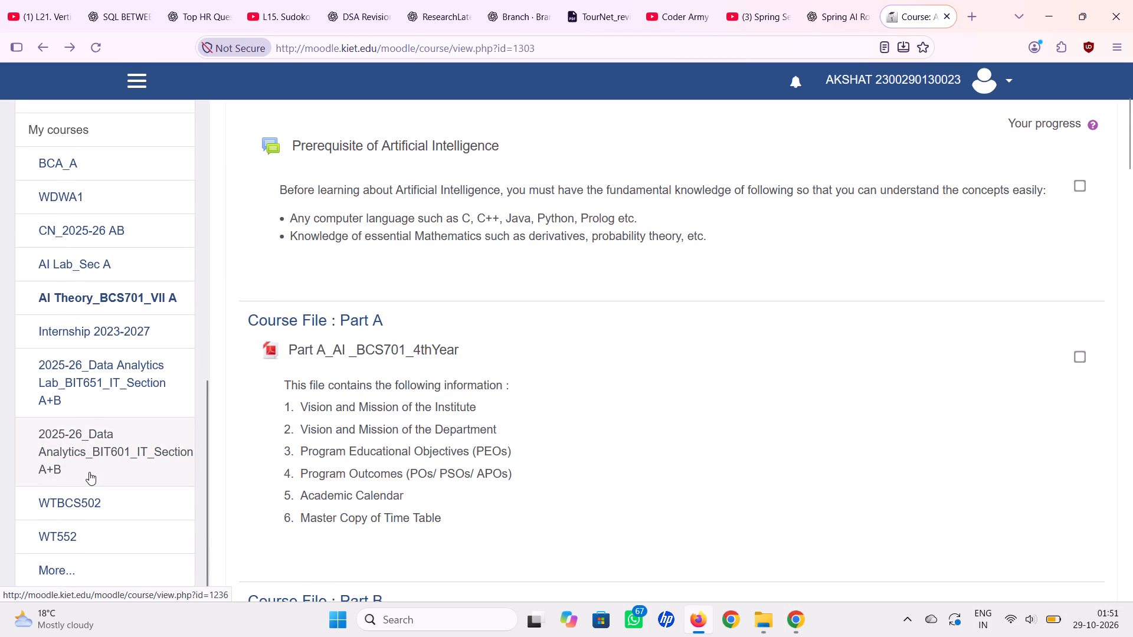
left_click(81, 257)
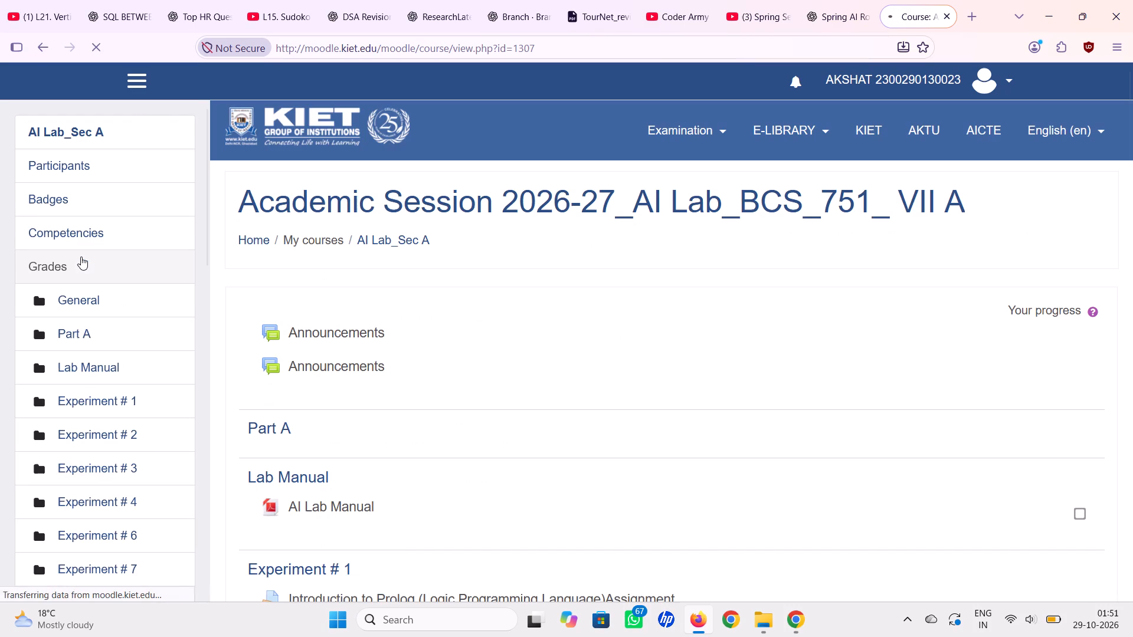
Open the Experiment # 3 assignment on centigrade-to-Fahrenheit predicates and start adding a submission.
scroll(531, 434, "down", 3)
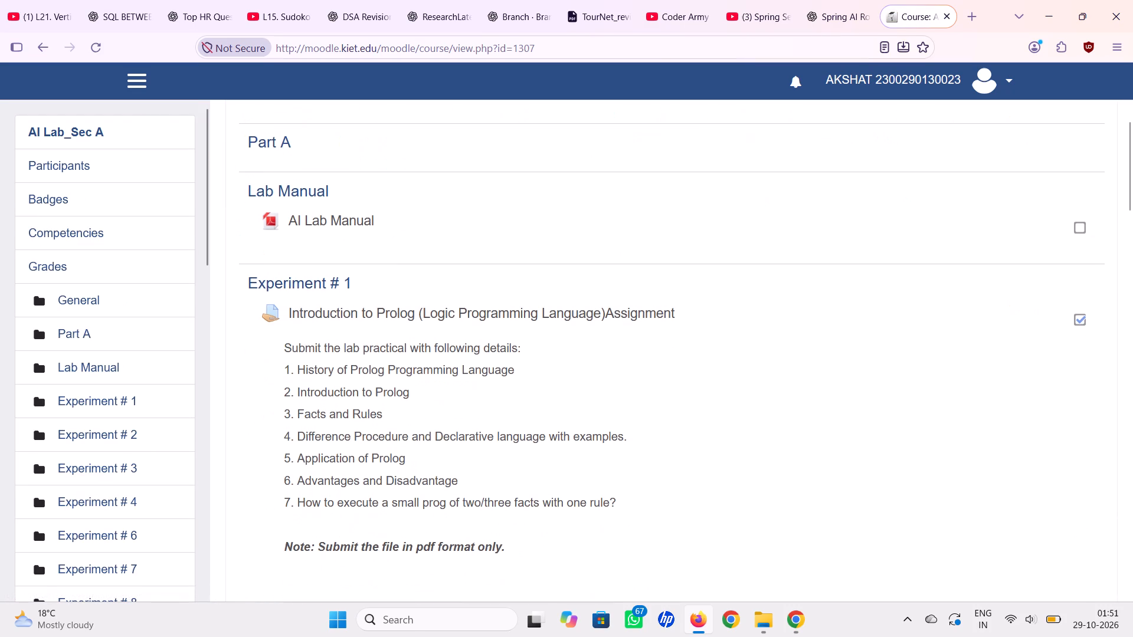
scroll(531, 434, "down", 4)
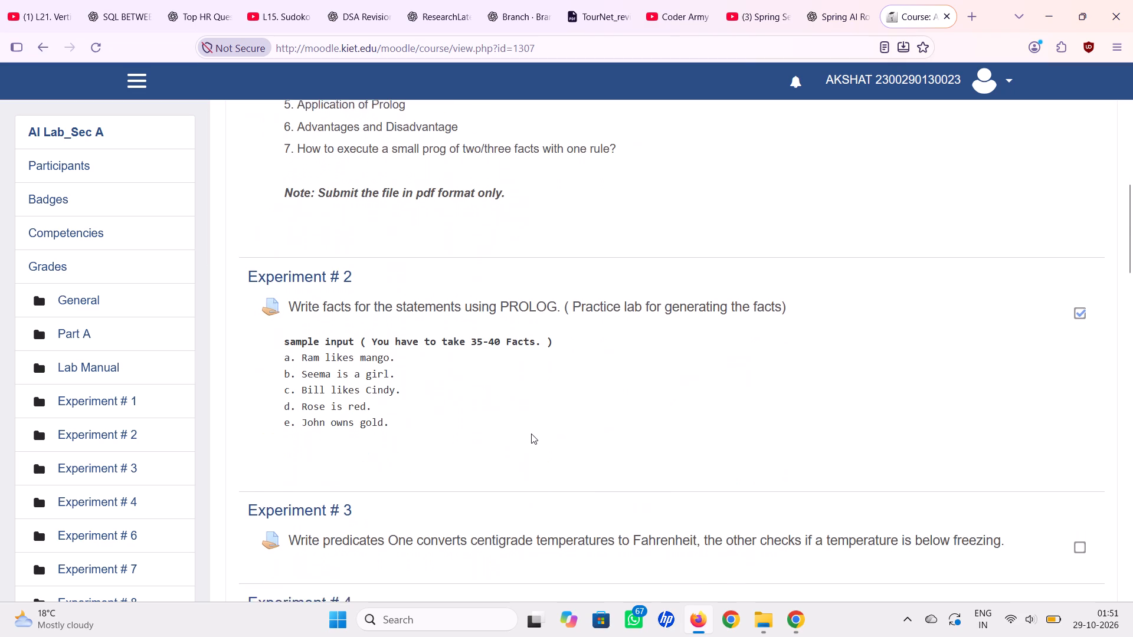
scroll(531, 434, "down", 1)
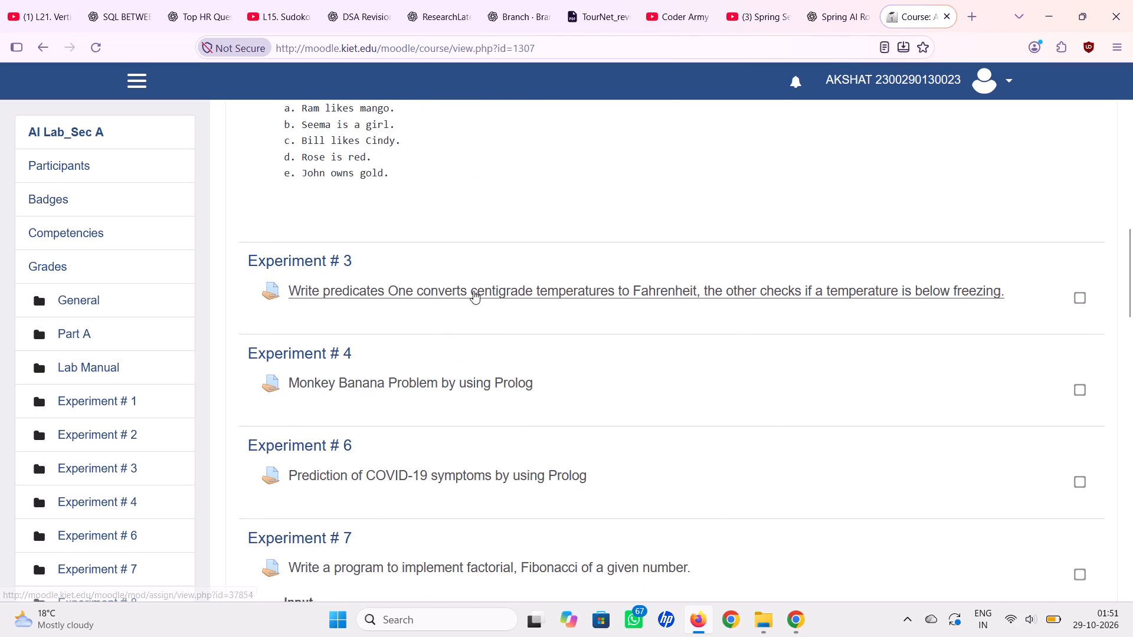
left_click(473, 291)
scroll(638, 504, "down", 2)
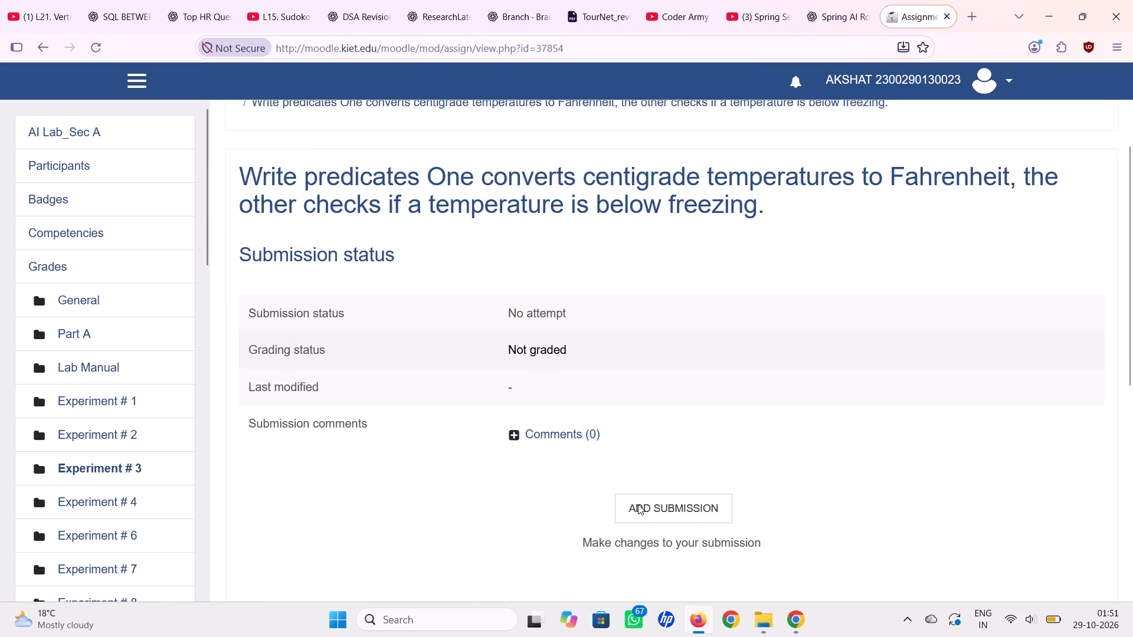
left_click(639, 505)
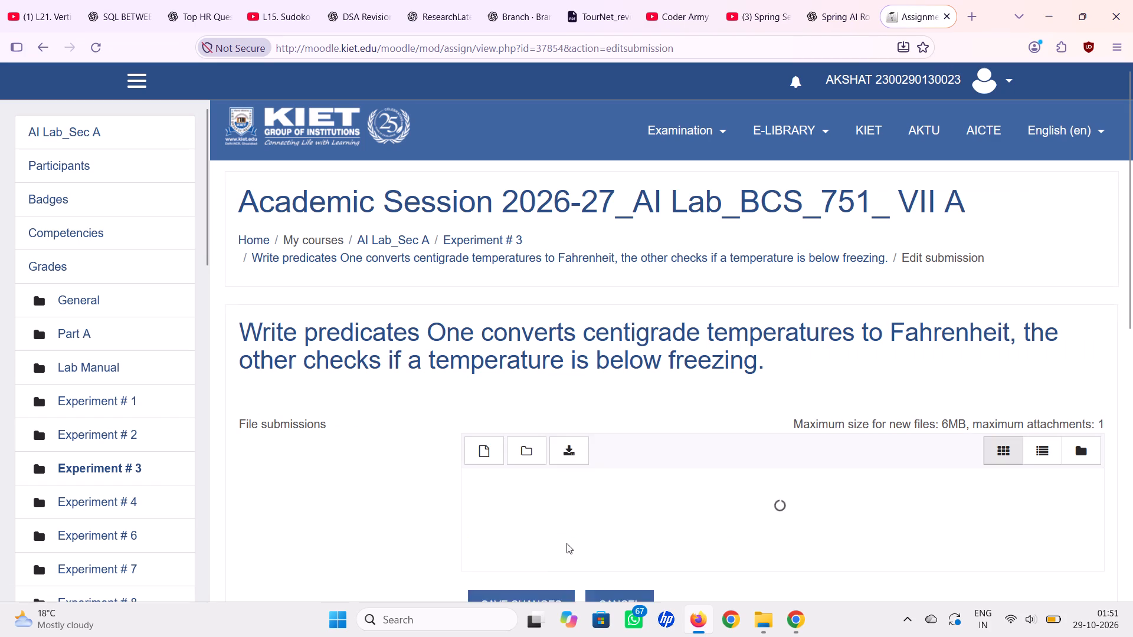
Upload the Exp3 PDF from the ArtificialIntelligence folder on Local Disk (D:) to the Experiment # 3 submission and save it.
left_click(665, 527)
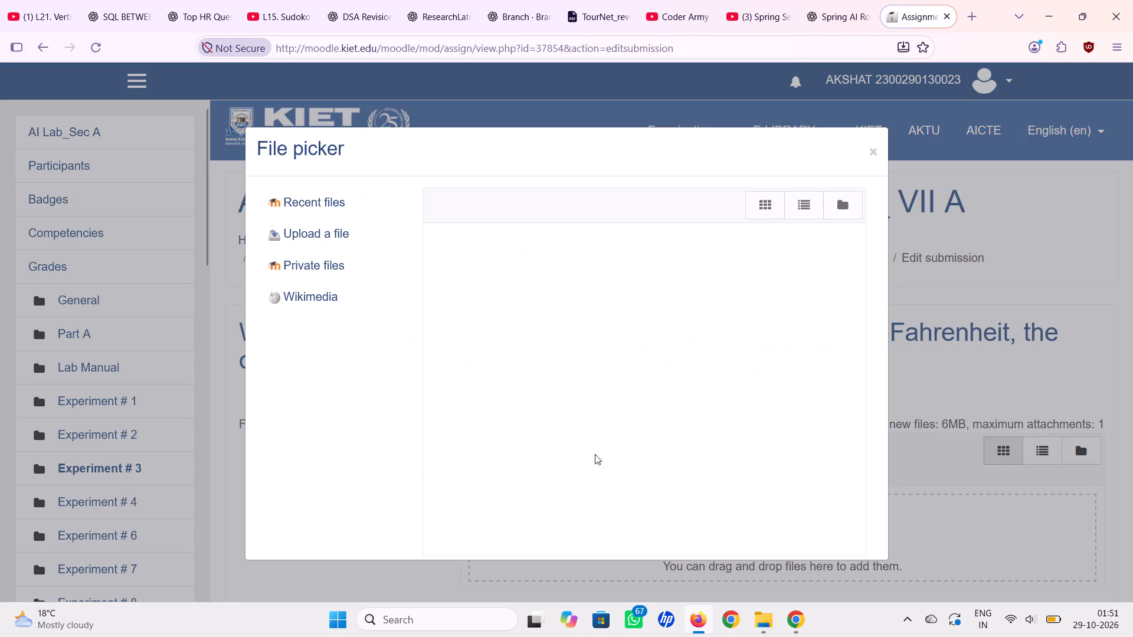
left_click(466, 290)
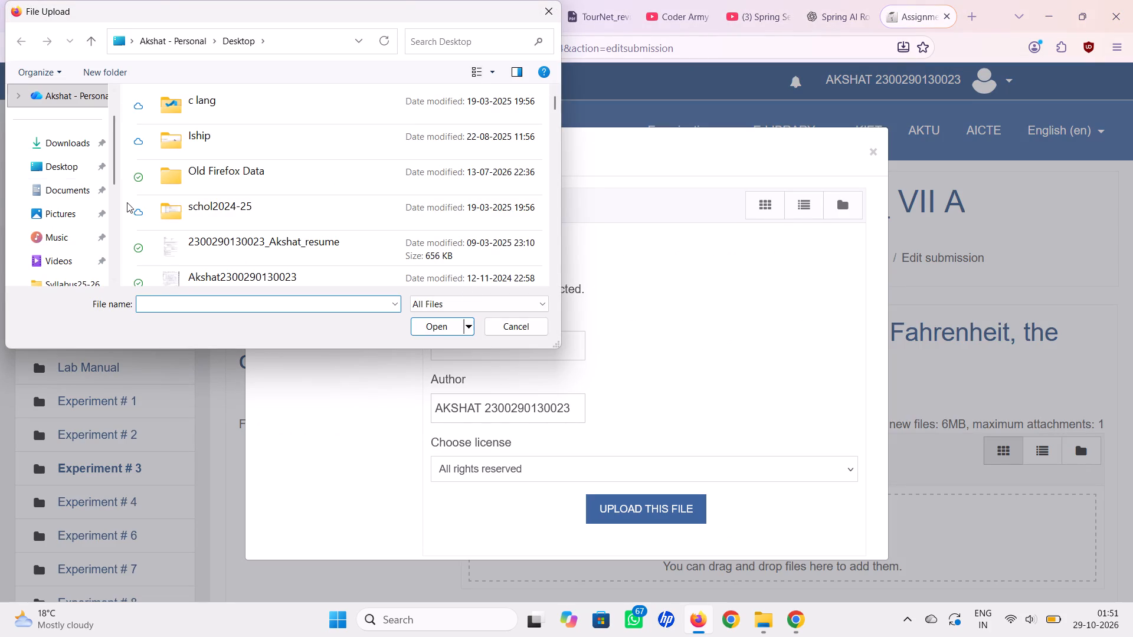
left_click(58, 142)
scroll(58, 142, "down", 2)
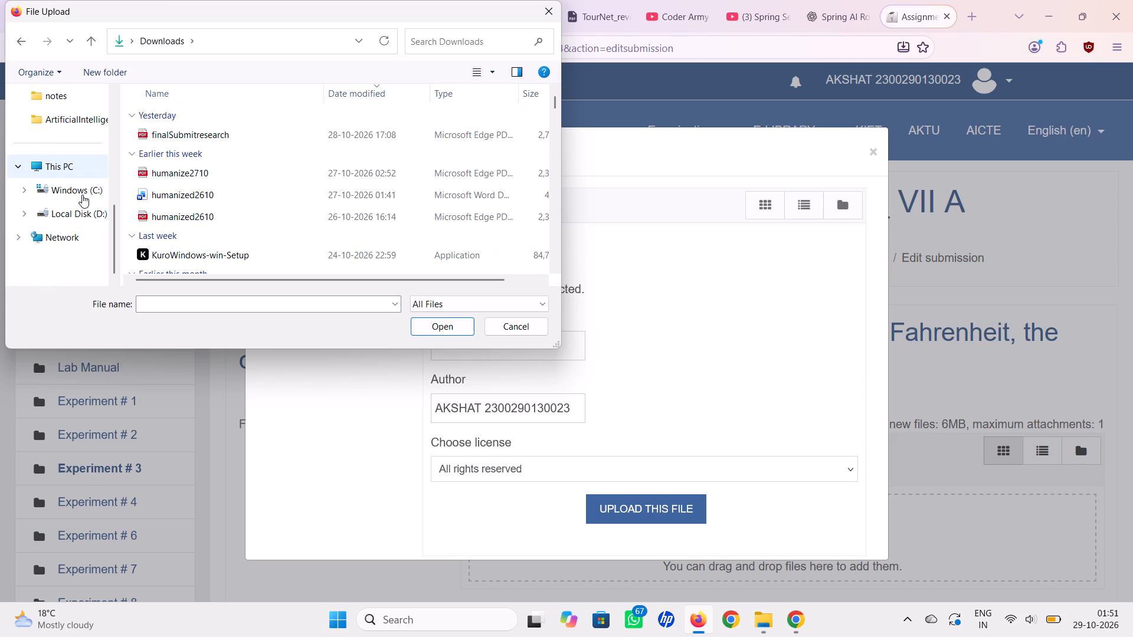
left_click(80, 206)
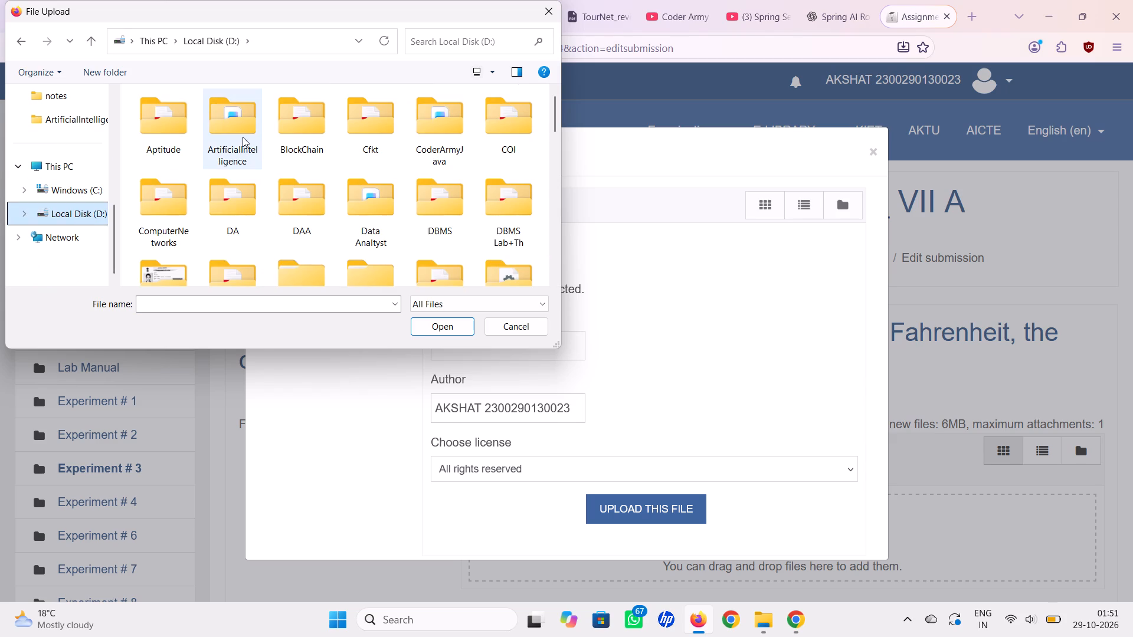
double_click(204, 157)
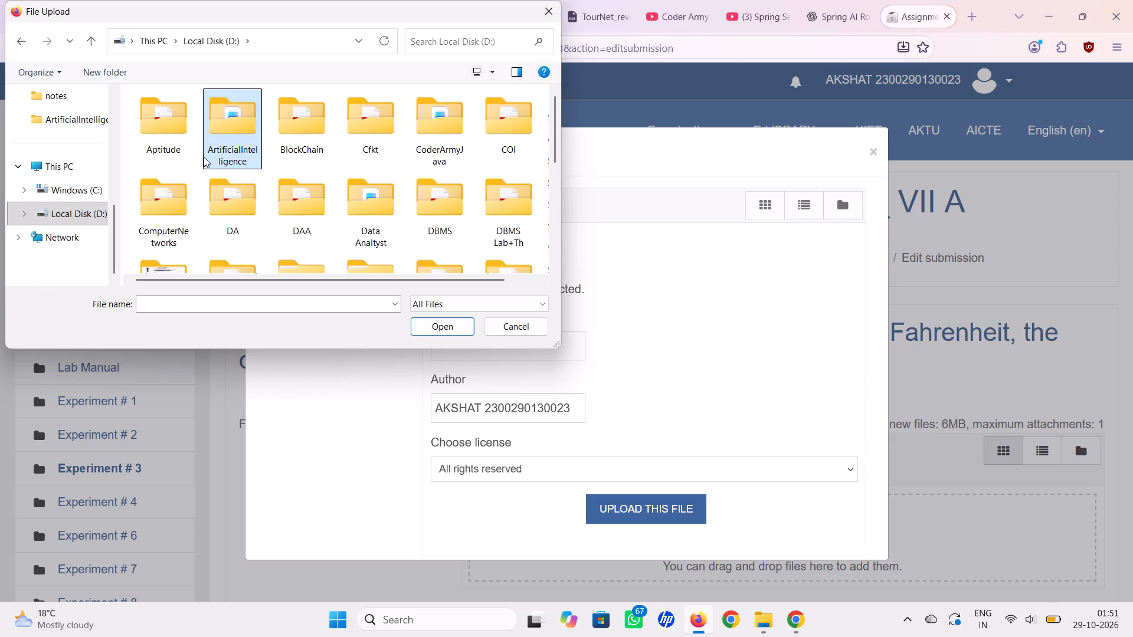
scroll(235, 141, "up", 2)
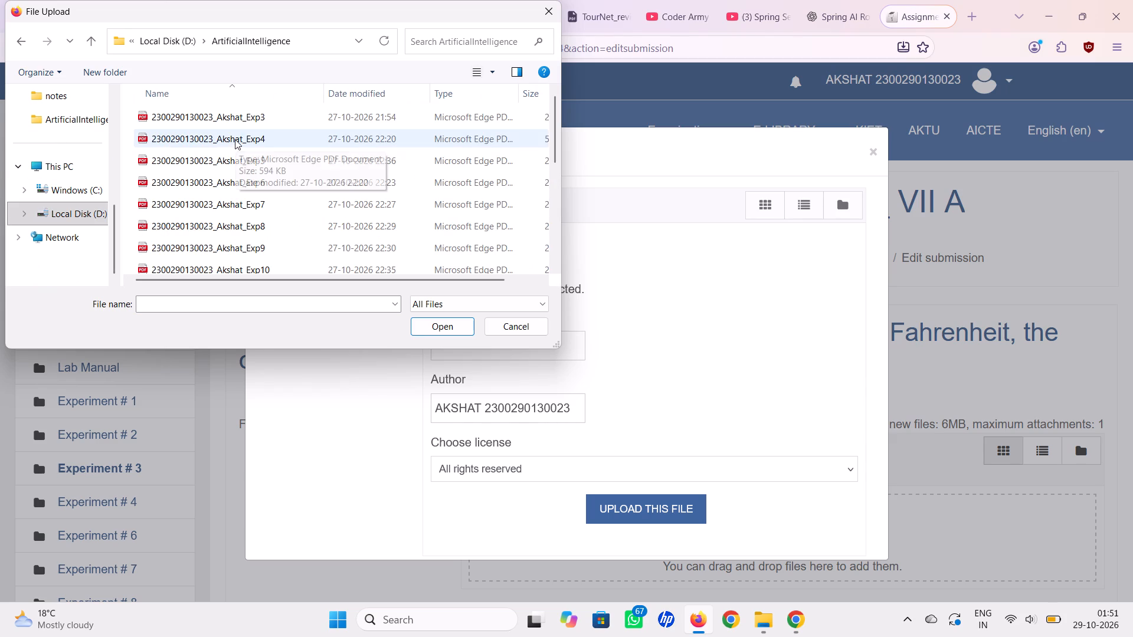
double_click(224, 116)
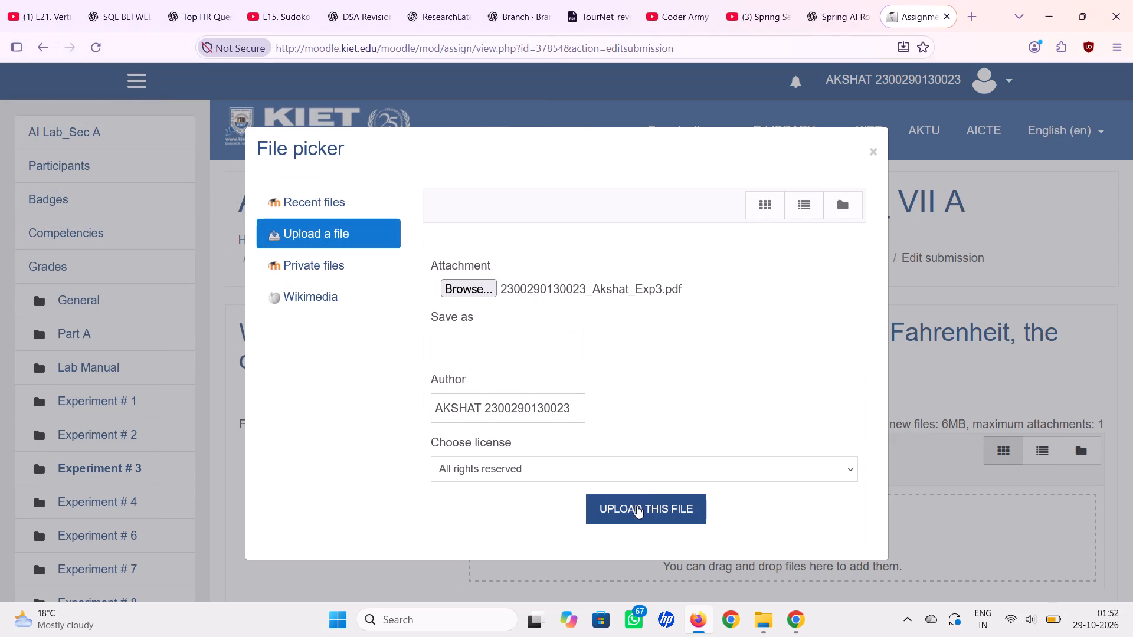
left_click(637, 505)
scroll(637, 505, "down", 2)
left_click(532, 471)
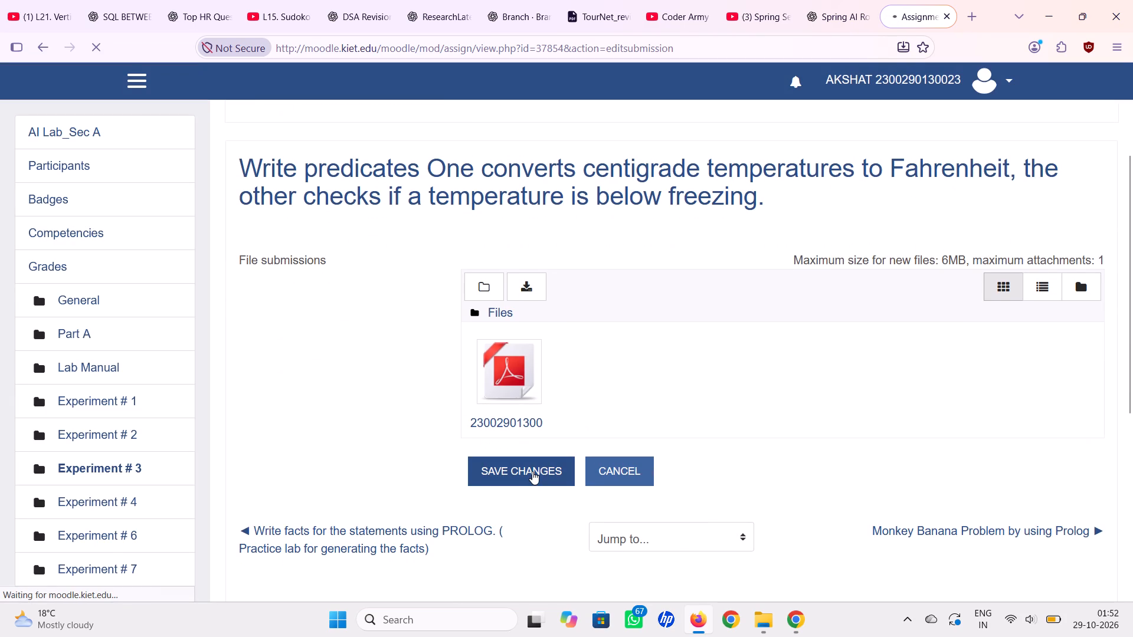
Go to the Experiment # 4 assignment, Monkey Banana Problem by using Prolog, and start adding a submission.
scroll(532, 471, "down", 5)
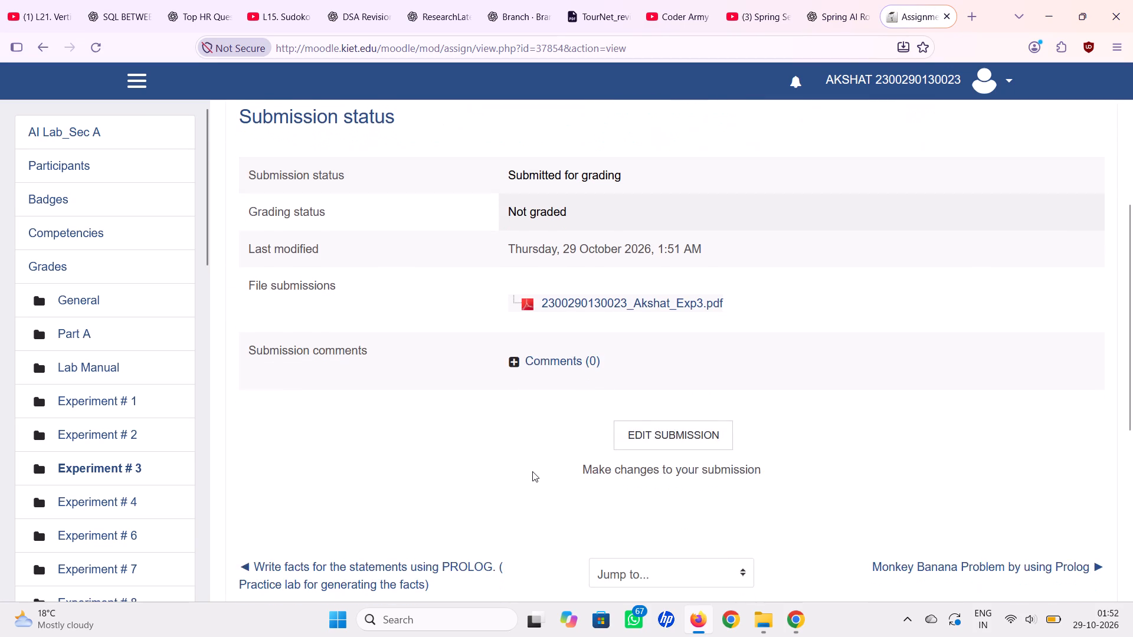
scroll(532, 471, "right", 1)
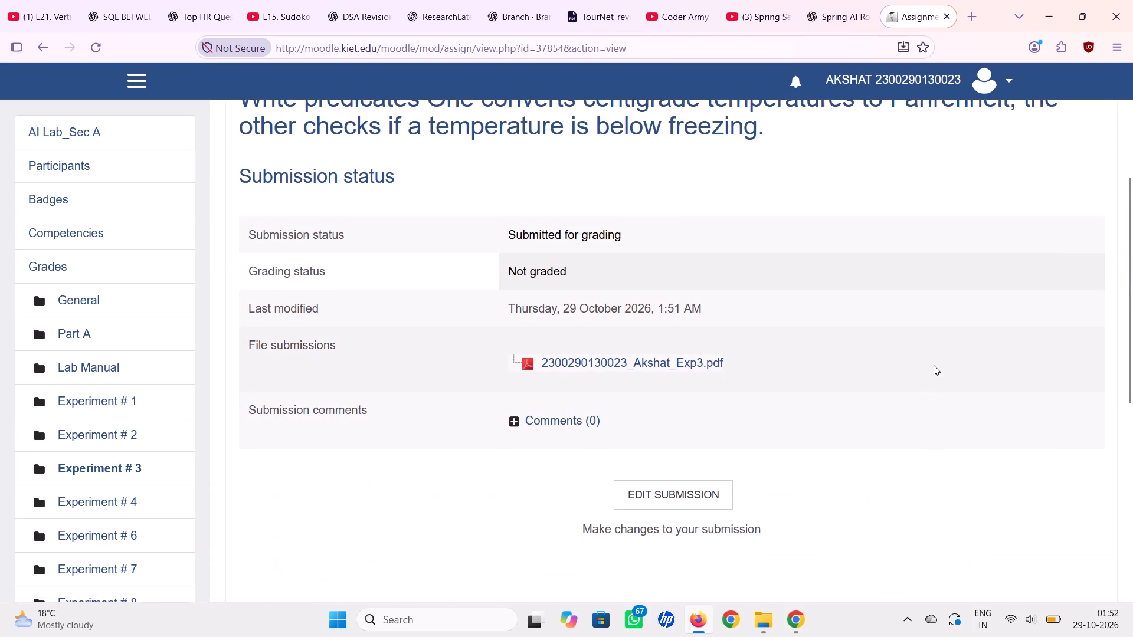
left_click(918, 371)
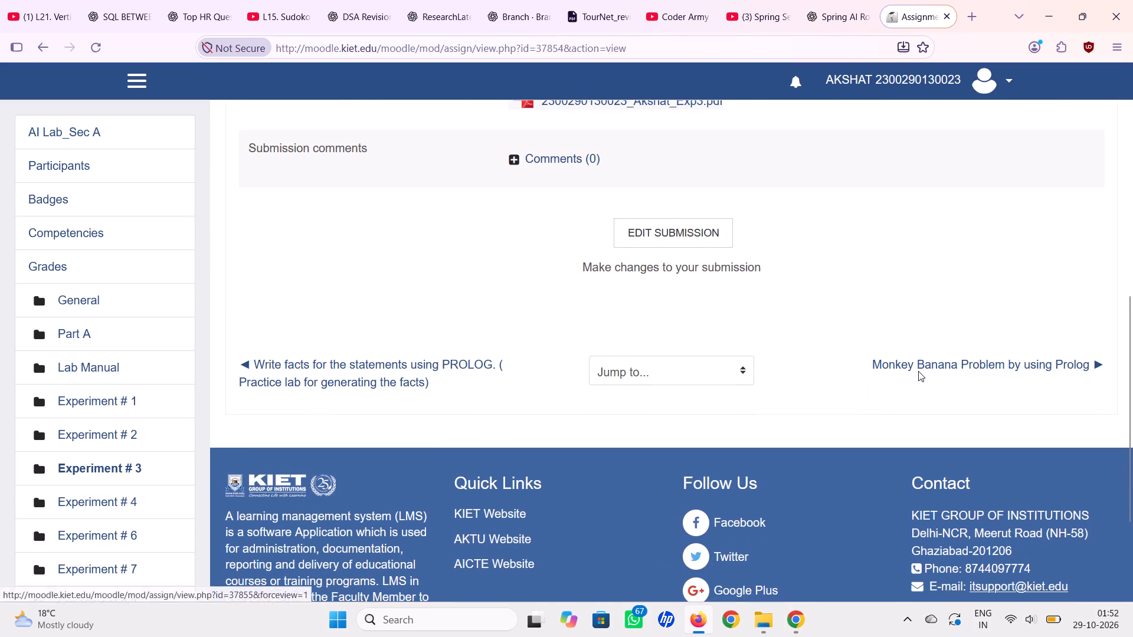
left_click(911, 366)
scroll(714, 347, "up", 1)
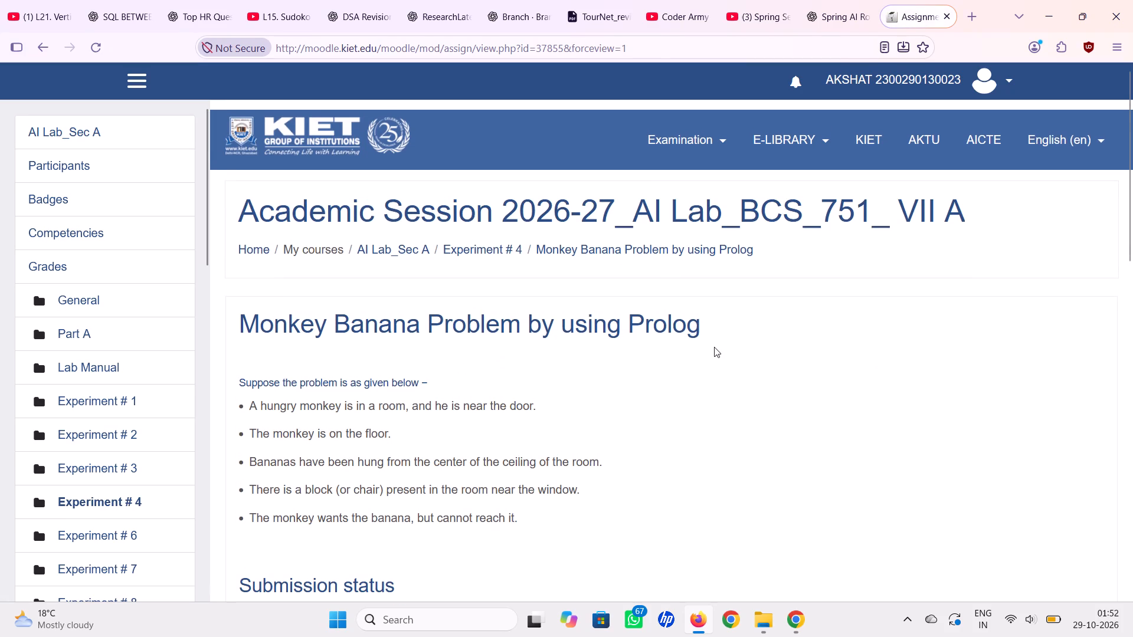
scroll(714, 347, "up", 1)
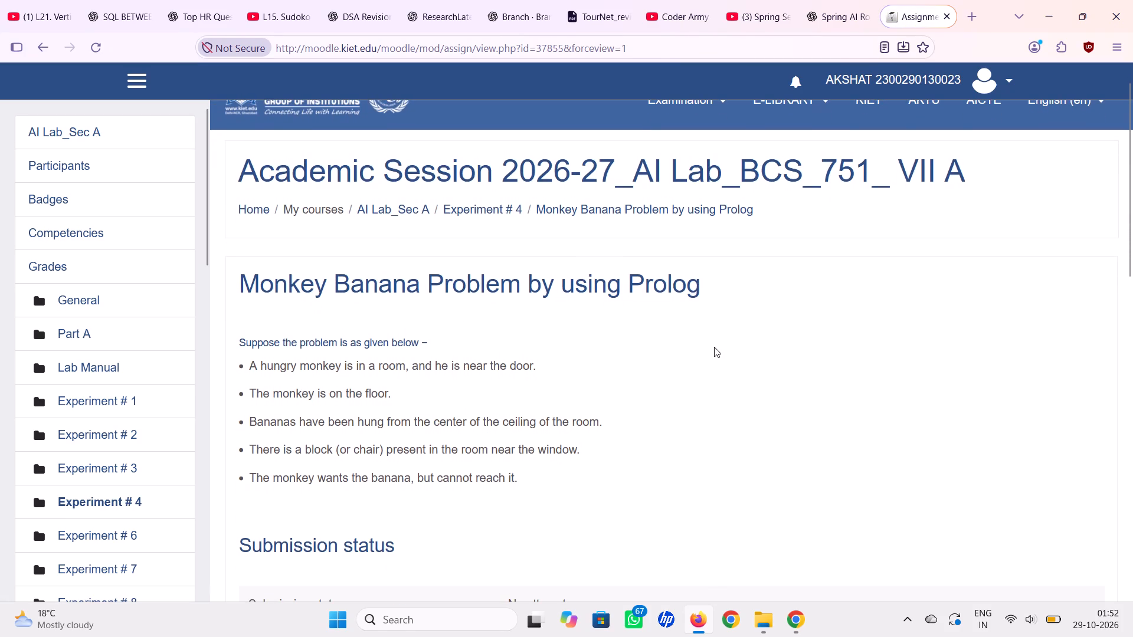
scroll(714, 347, "down", 3)
scroll(575, 504, "down", 2)
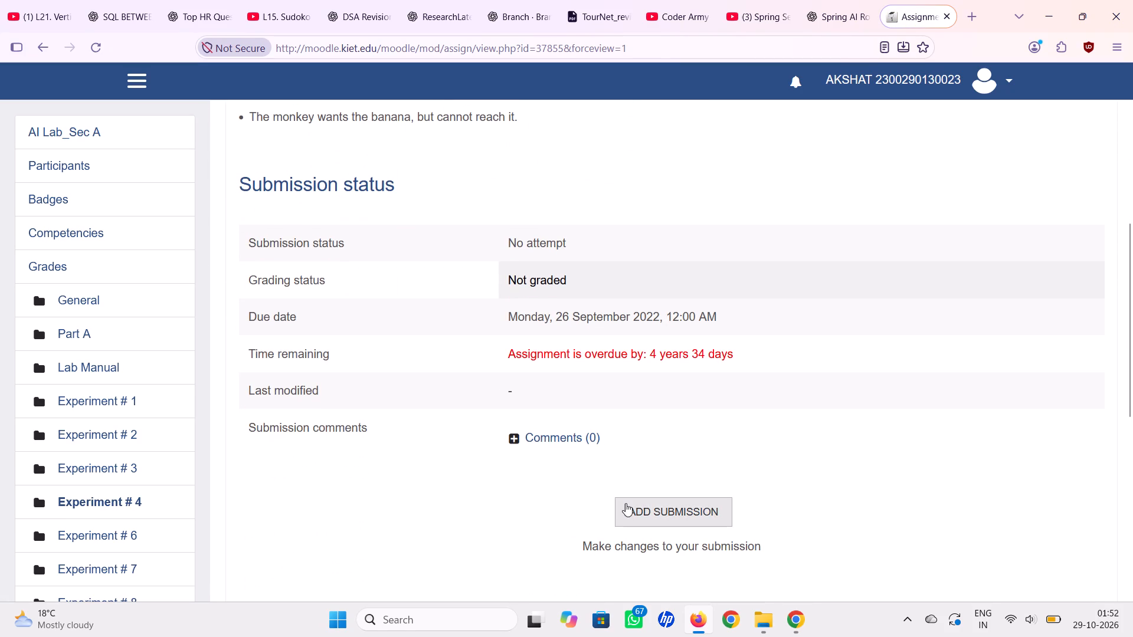
left_click(626, 503)
Upload the Exp4 PDF from the ArtificialIntelligence folder to the Monkey Banana Problem submission and save it.
scroll(439, 300, "down", 2)
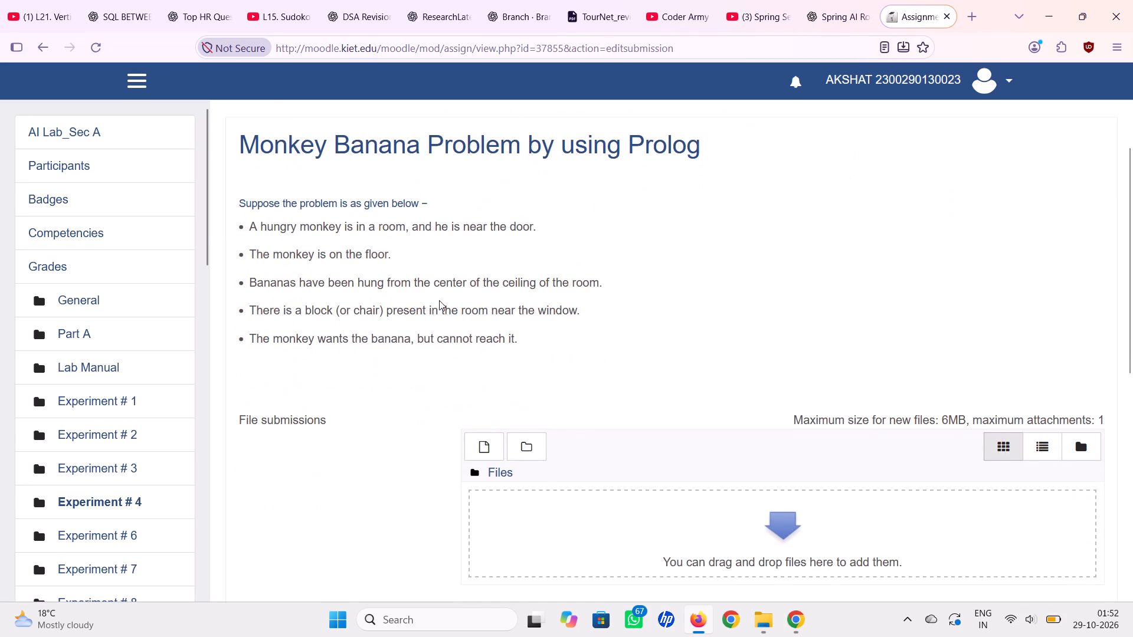
left_click(609, 528)
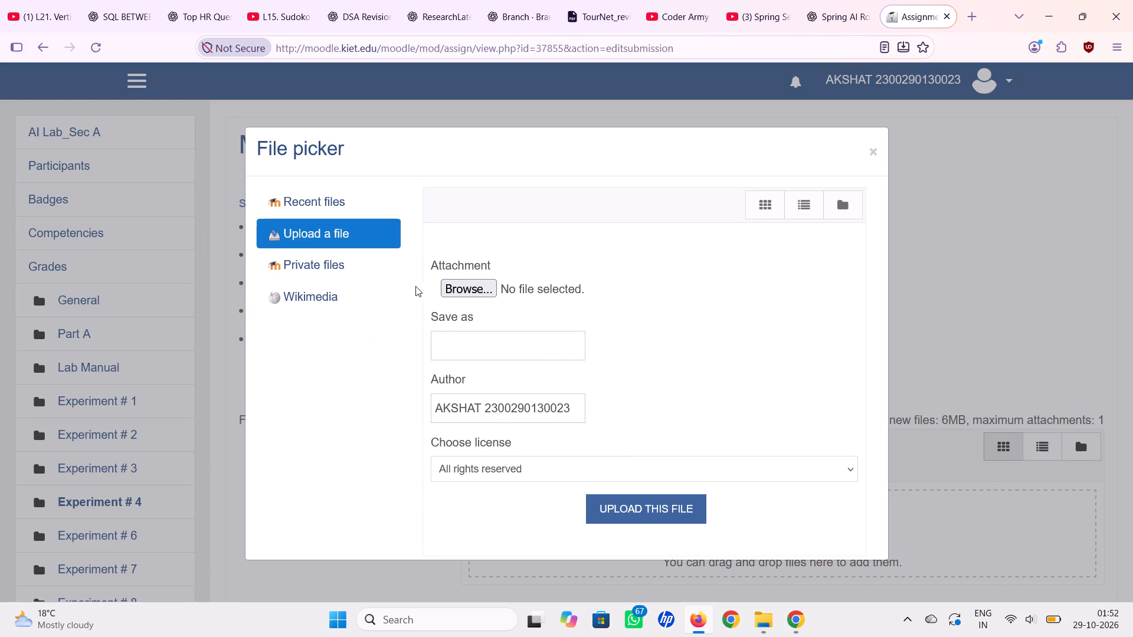
left_click(453, 281)
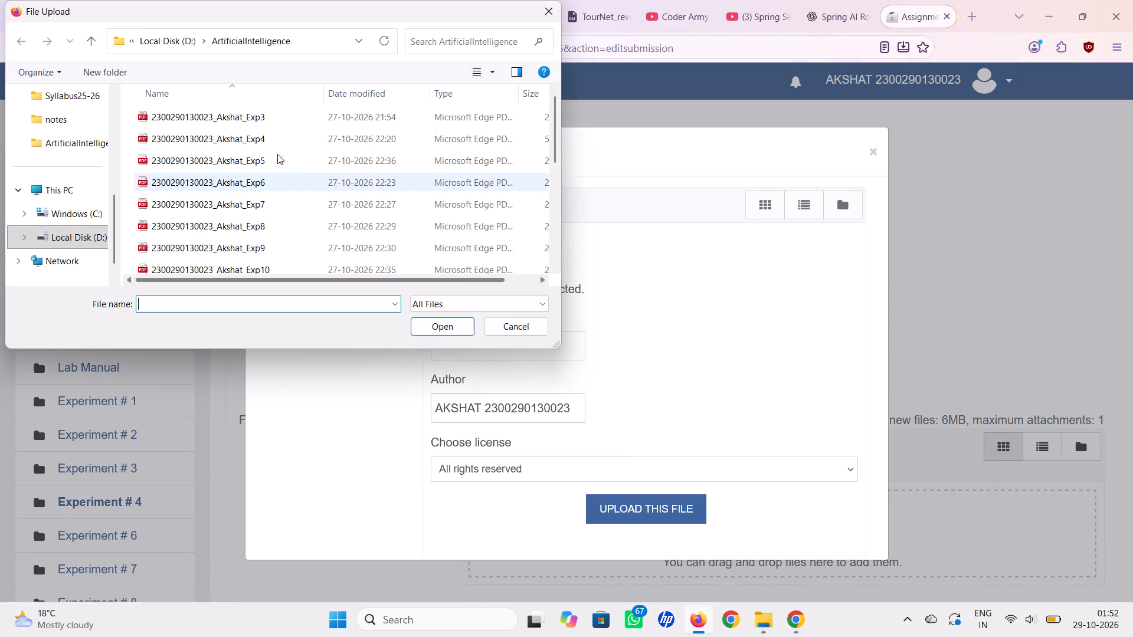
double_click(256, 136)
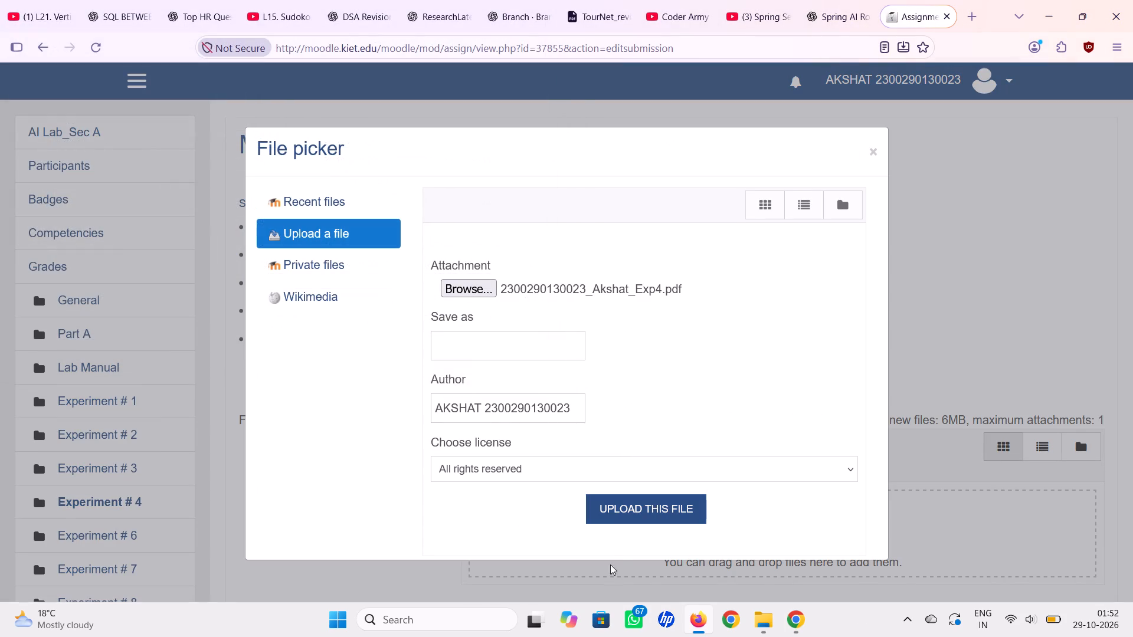
left_click(607, 518)
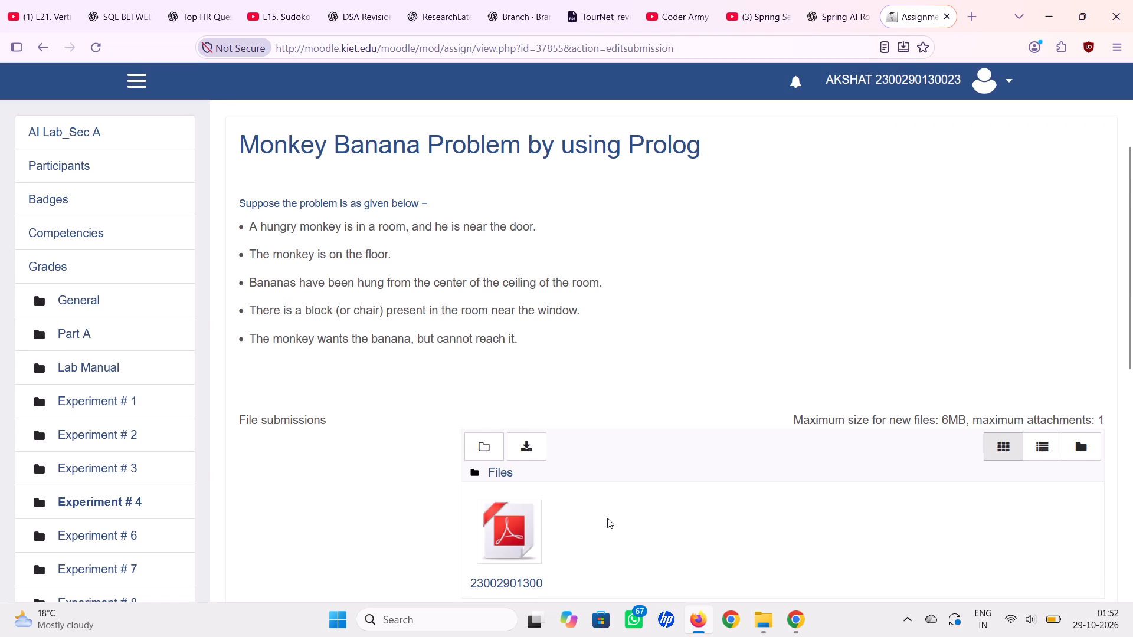
scroll(607, 518, "down", 3)
left_click(515, 387)
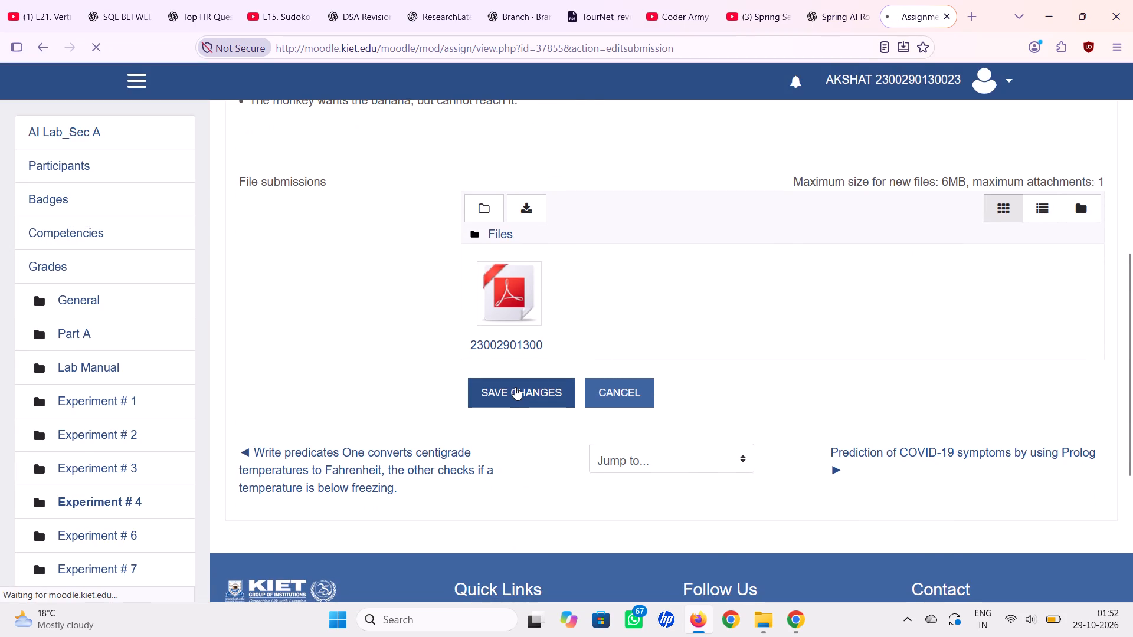
Submit the Exp6 PDF to the Experiment # 6 assignment, Prediction of COVID-19 symptoms by using Prolog.
scroll(515, 387, "down", 6)
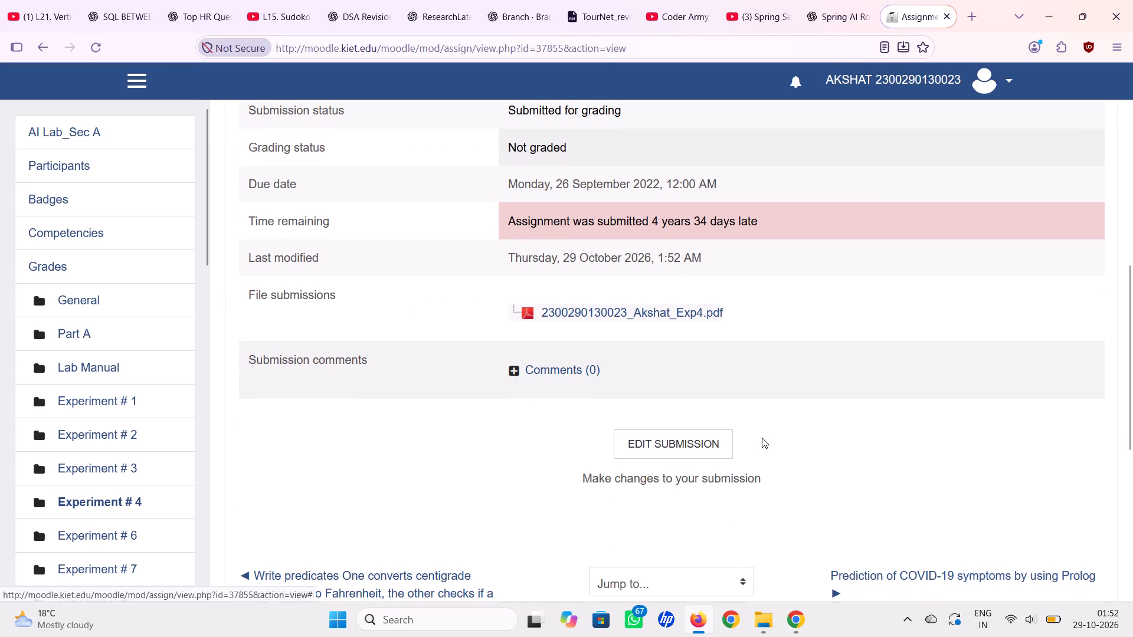
left_click(918, 571)
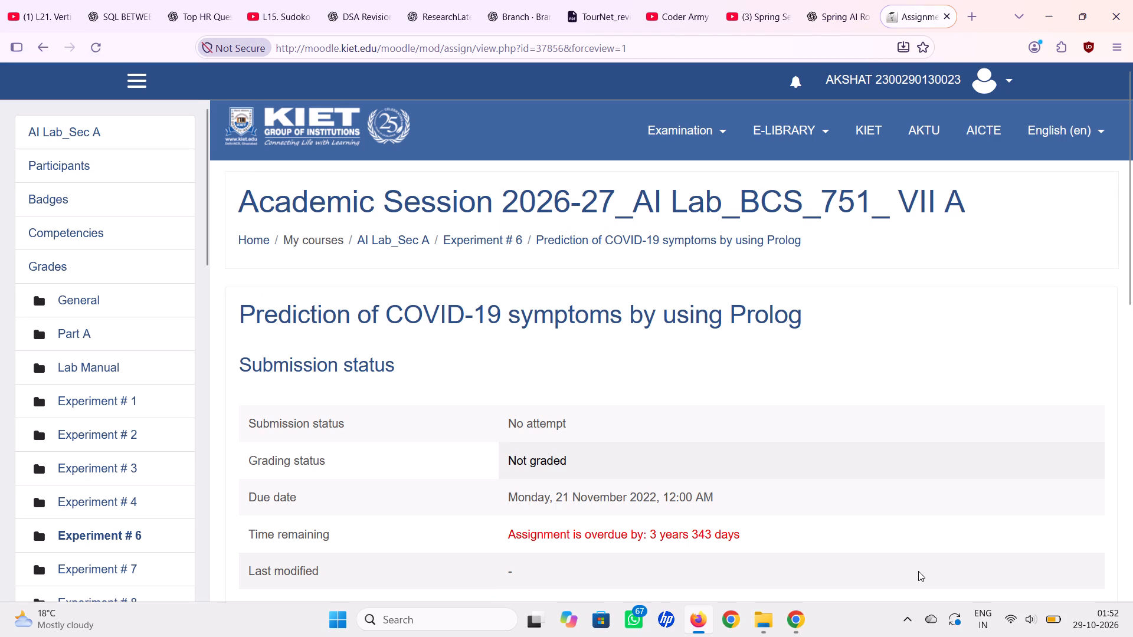
scroll(691, 421, "down", 3)
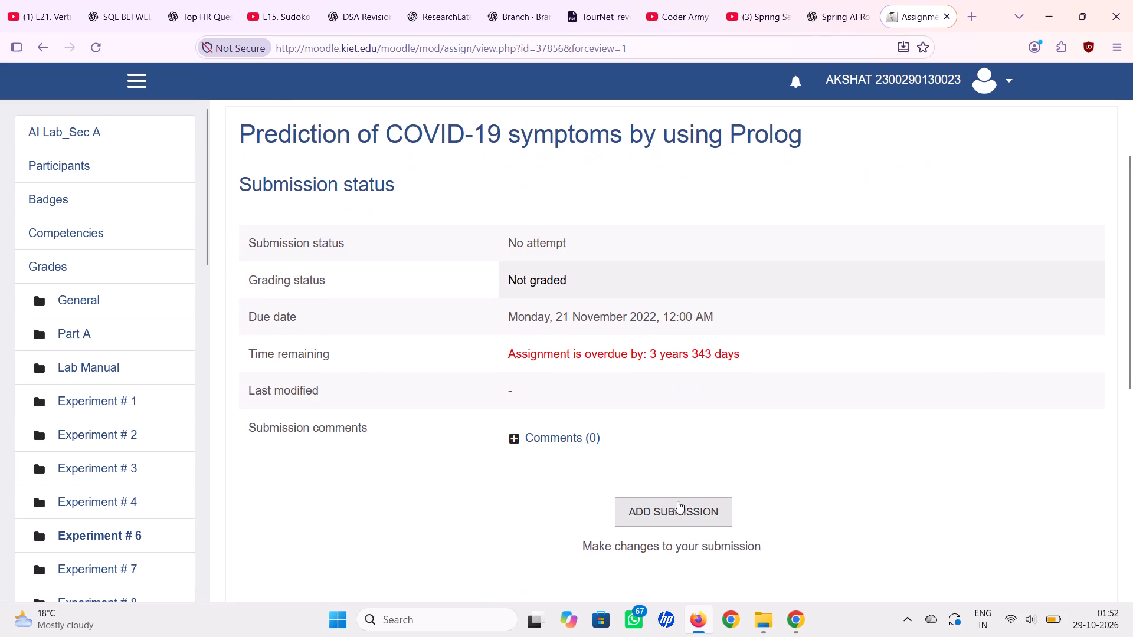
left_click(676, 504)
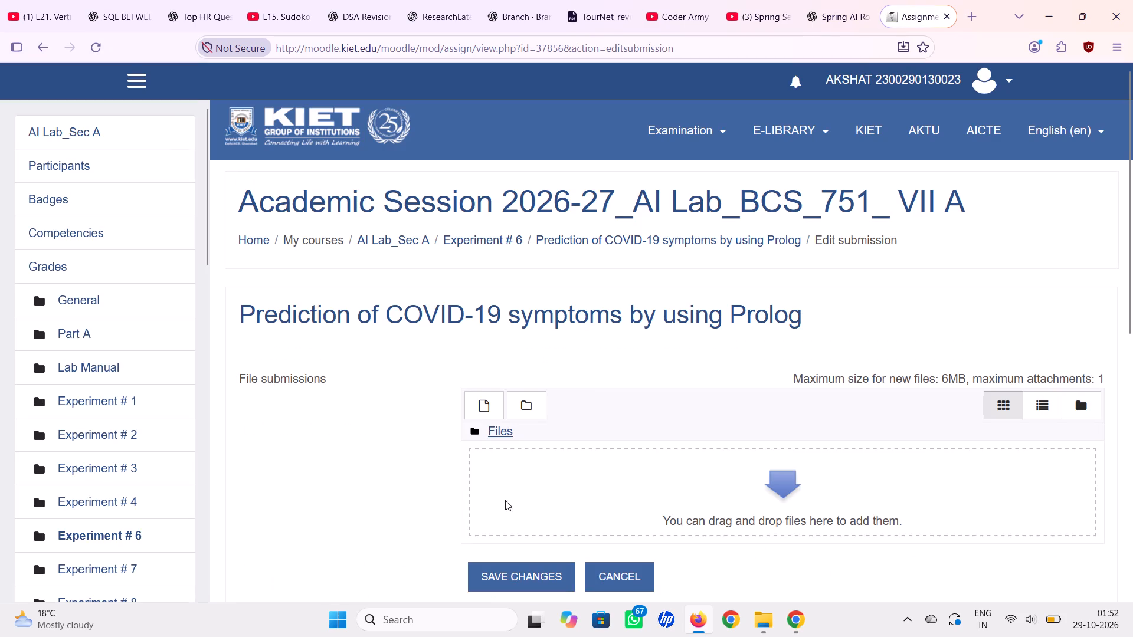
left_click(561, 501)
left_click(454, 286)
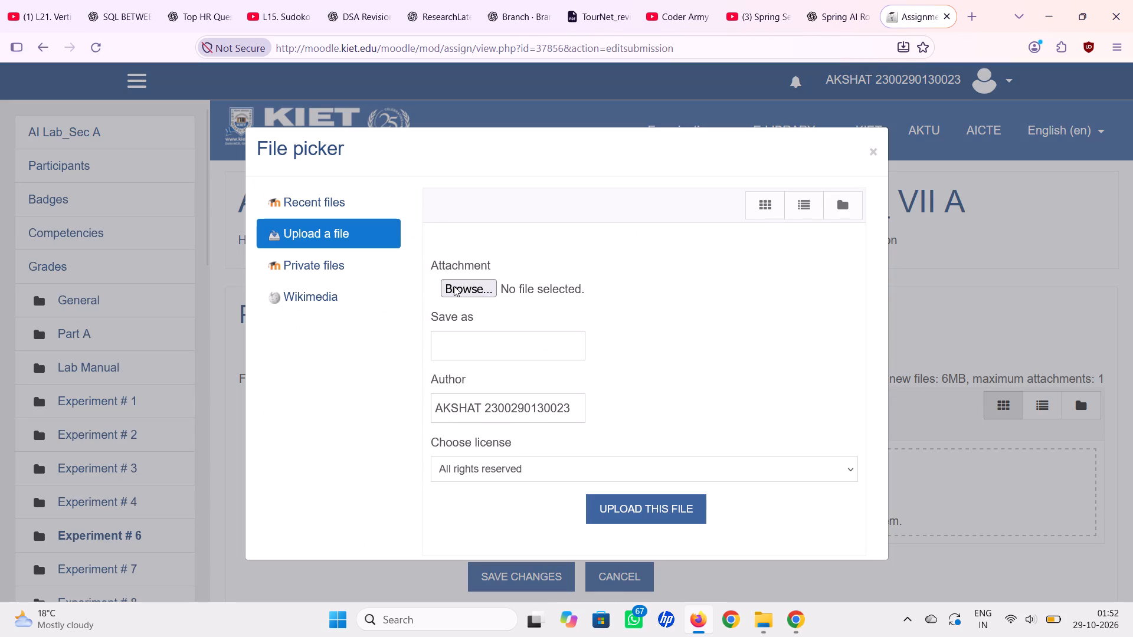
double_click(316, 185)
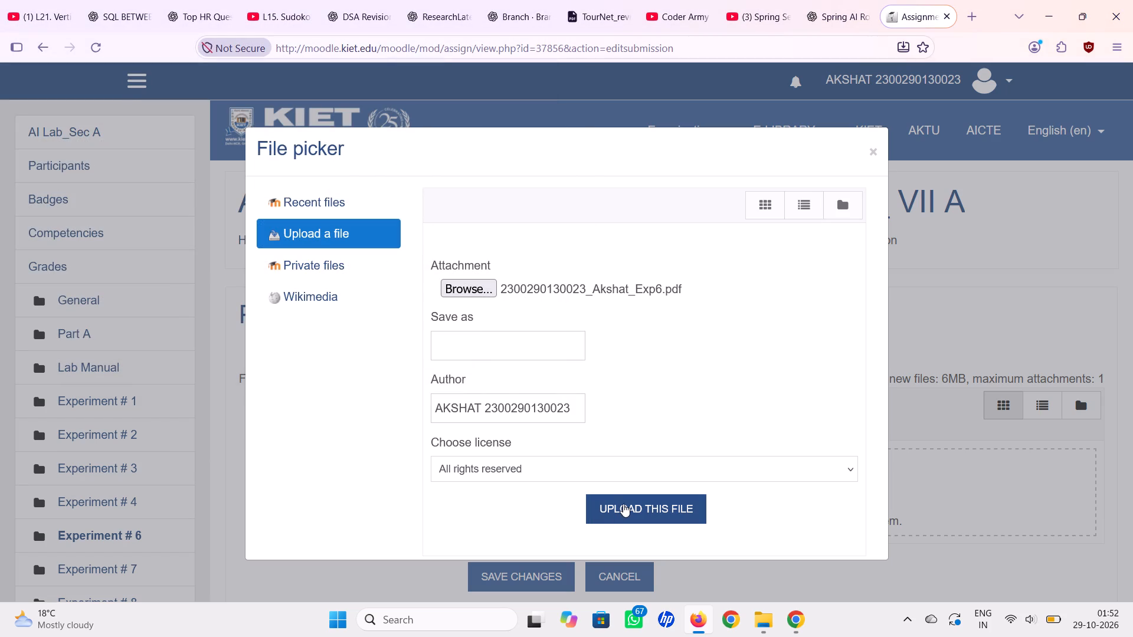
left_click(623, 504)
left_click(547, 592)
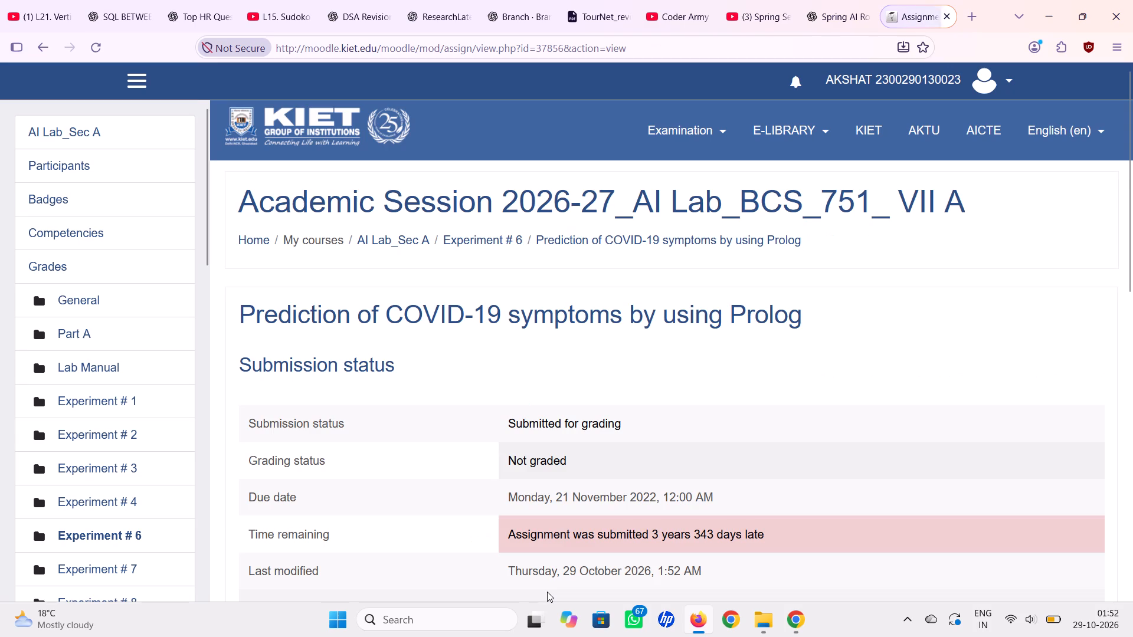
Submit the Exp7 PDF to the Experiment # 7 assignment on implementing factorial and Fibonacci of a given number.
scroll(547, 592, "down", 4)
scroll(690, 514, "down", 2)
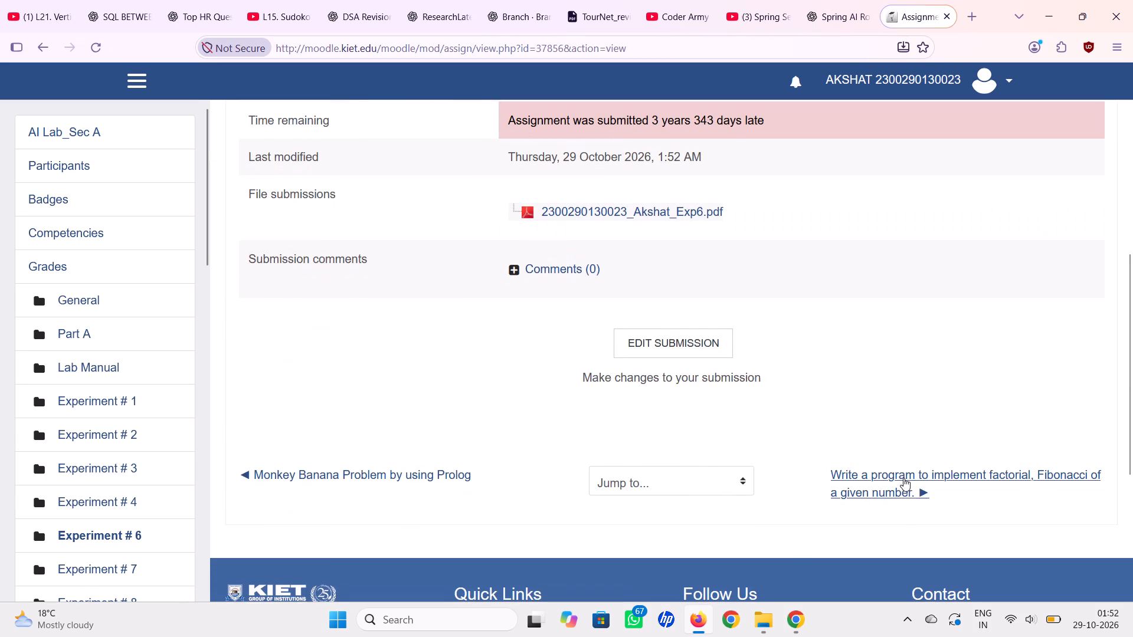
left_click(903, 480)
scroll(728, 465, "down", 1)
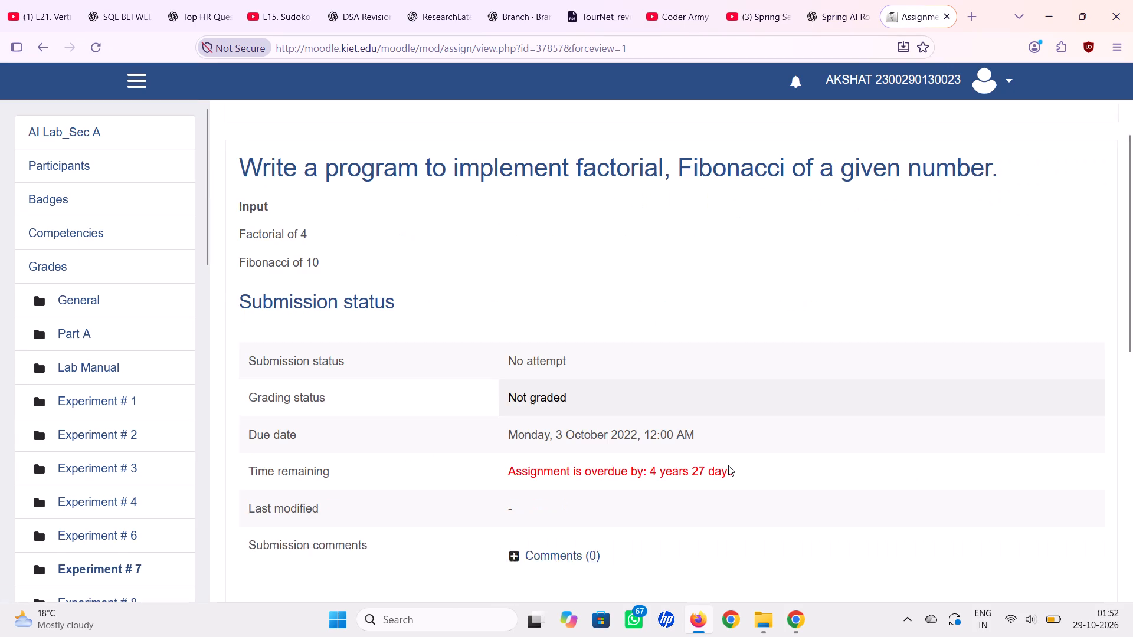
scroll(728, 465, "down", 1)
scroll(585, 494, "down", 1)
left_click(627, 510)
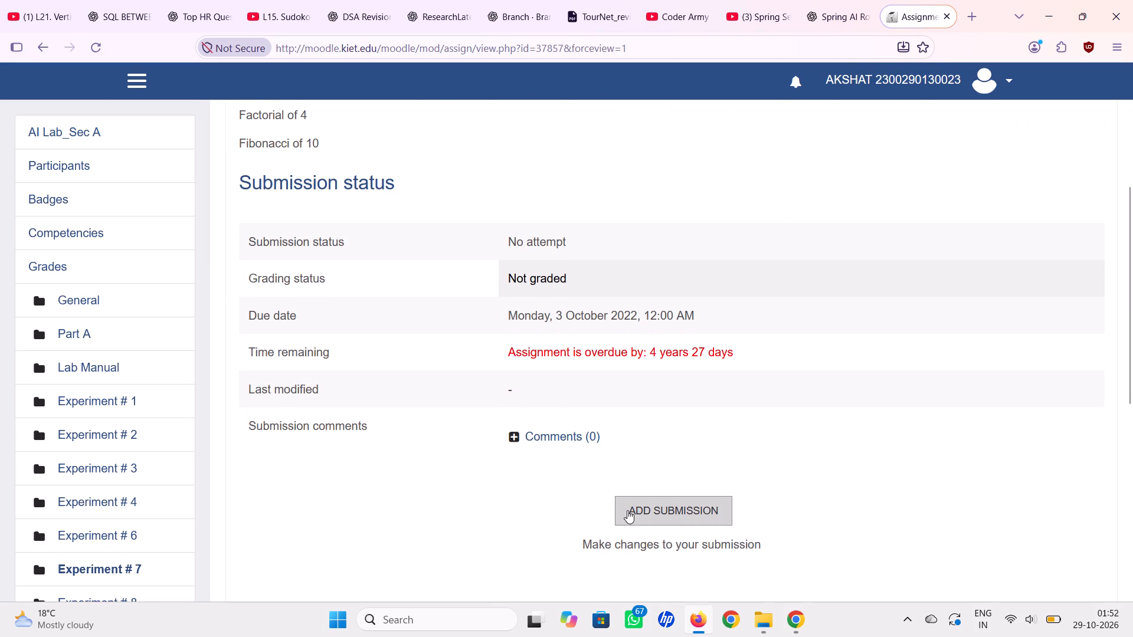
left_click(650, 565)
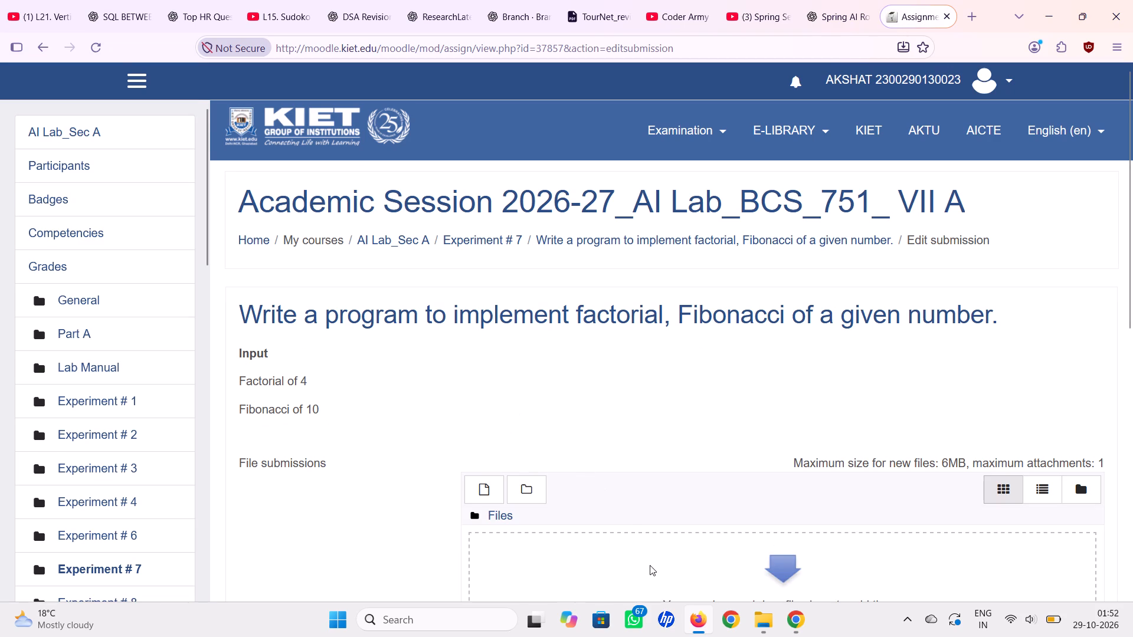
left_click(472, 293)
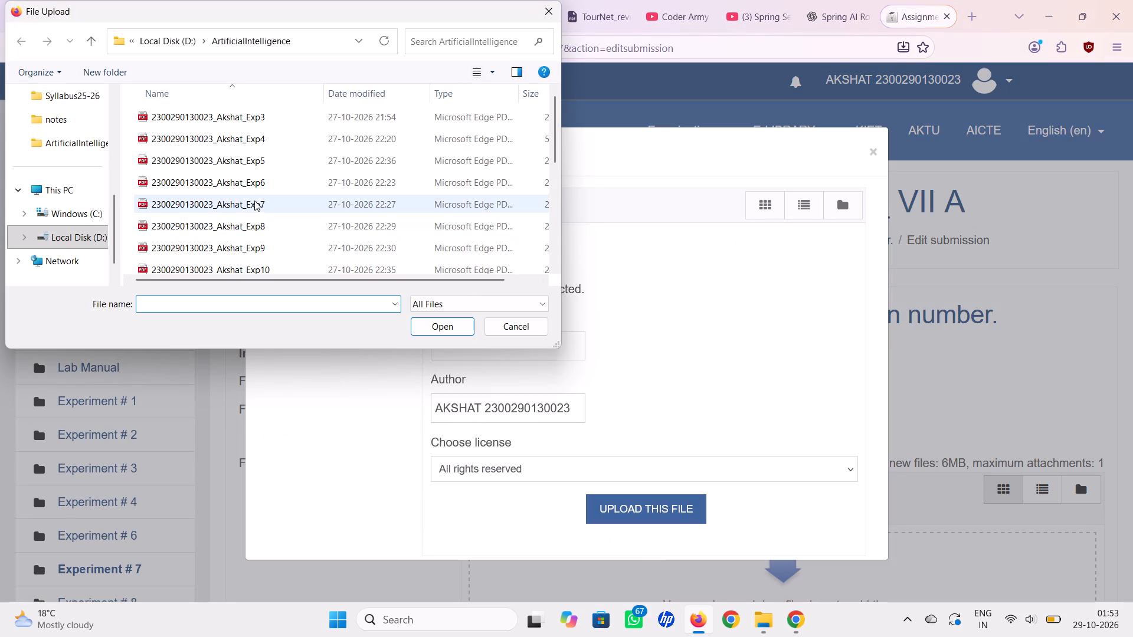
double_click(250, 205)
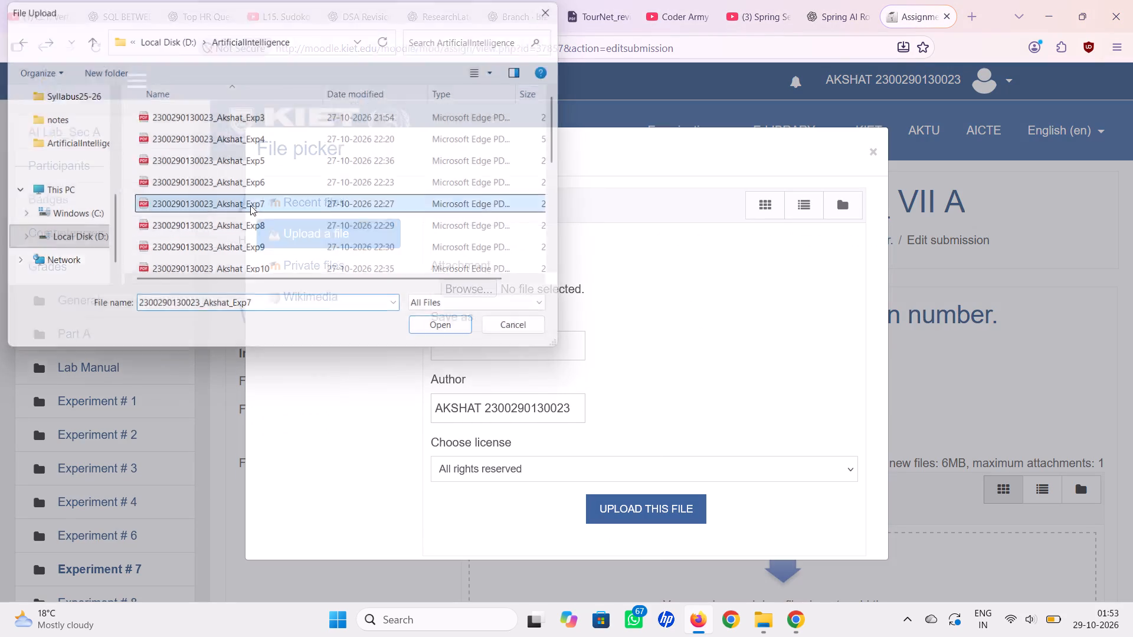
left_click(615, 520)
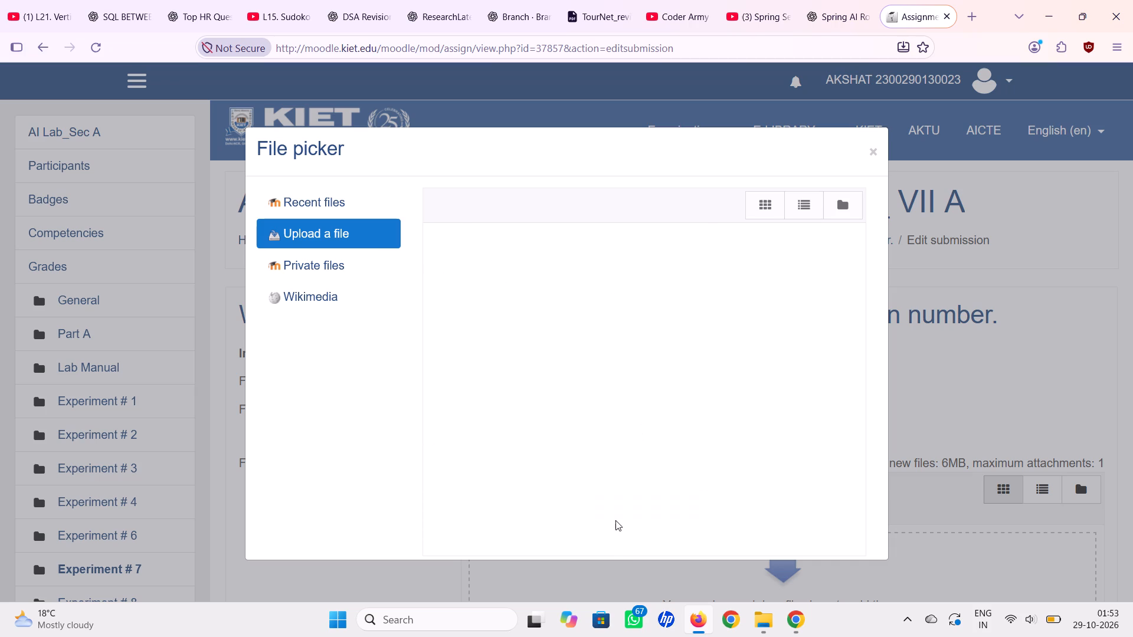
scroll(627, 486, "down", 3)
left_click(539, 445)
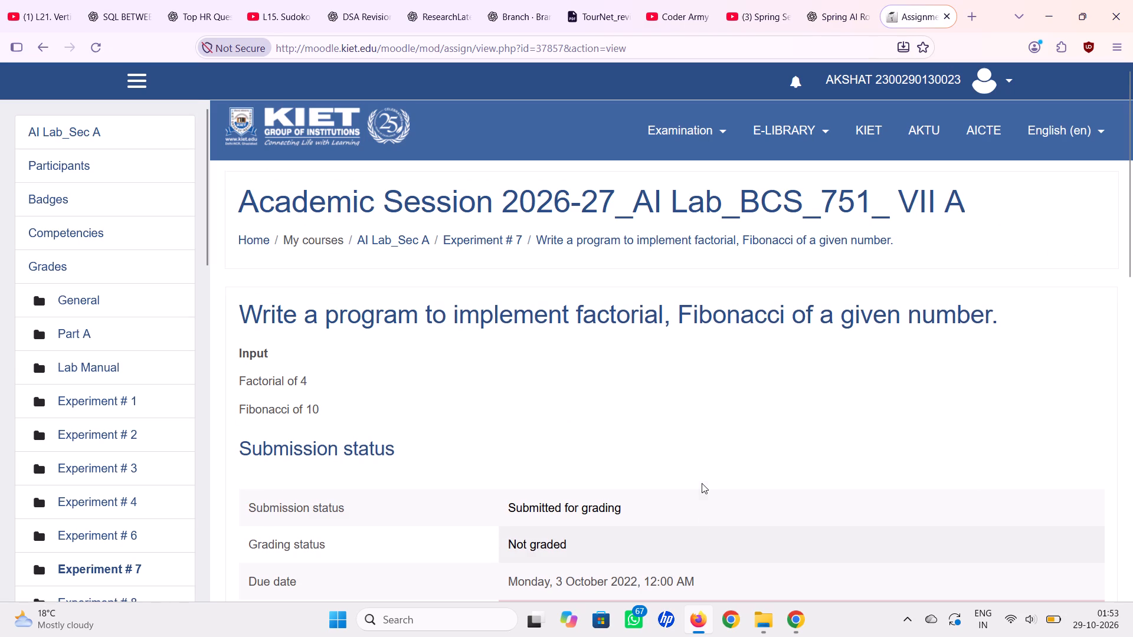
Go to the Experiment # 8 assignment on solving the 4-Queen problem and start adding a submission.
scroll(702, 483, "down", 4)
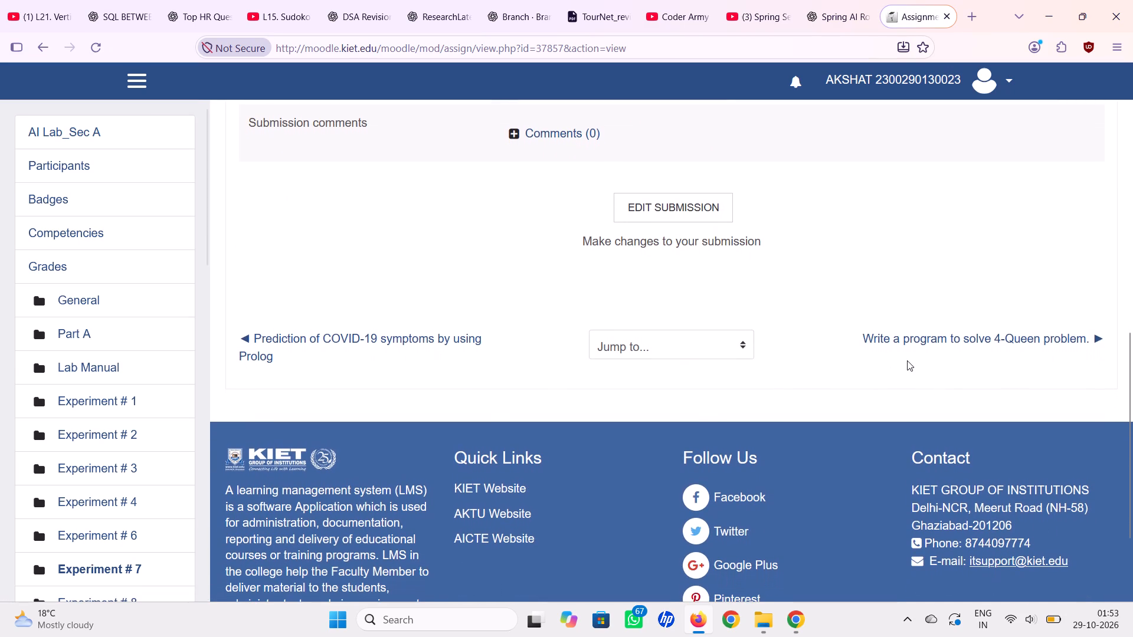
left_click_drag(907, 360, 896, 344)
left_click(896, 344)
scroll(818, 438, "down", 2)
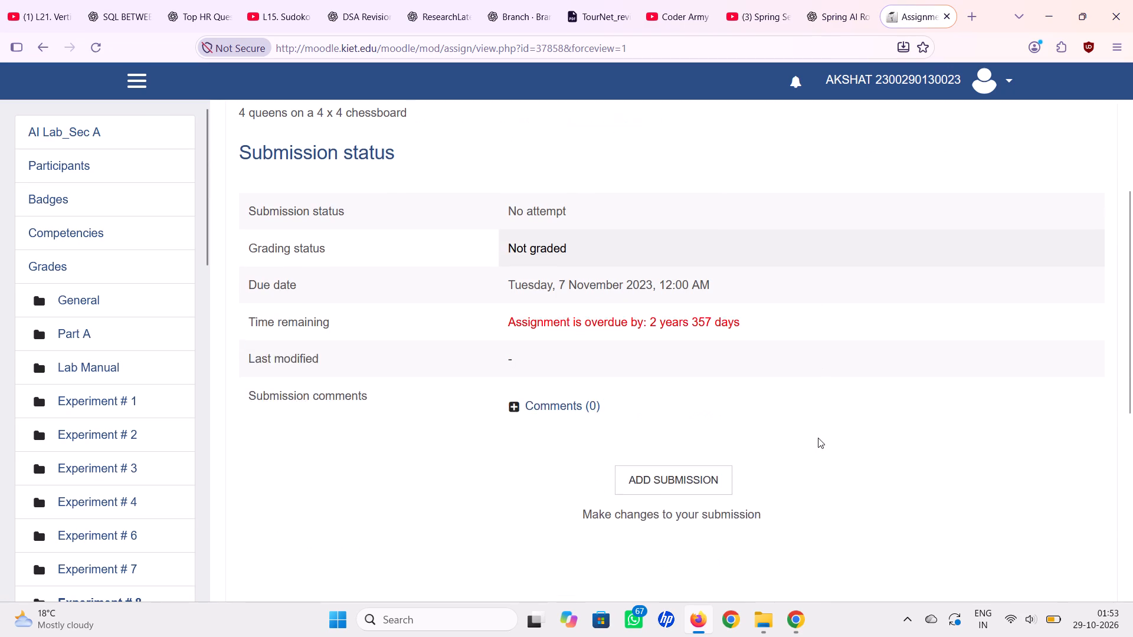
scroll(818, 438, "down", 2)
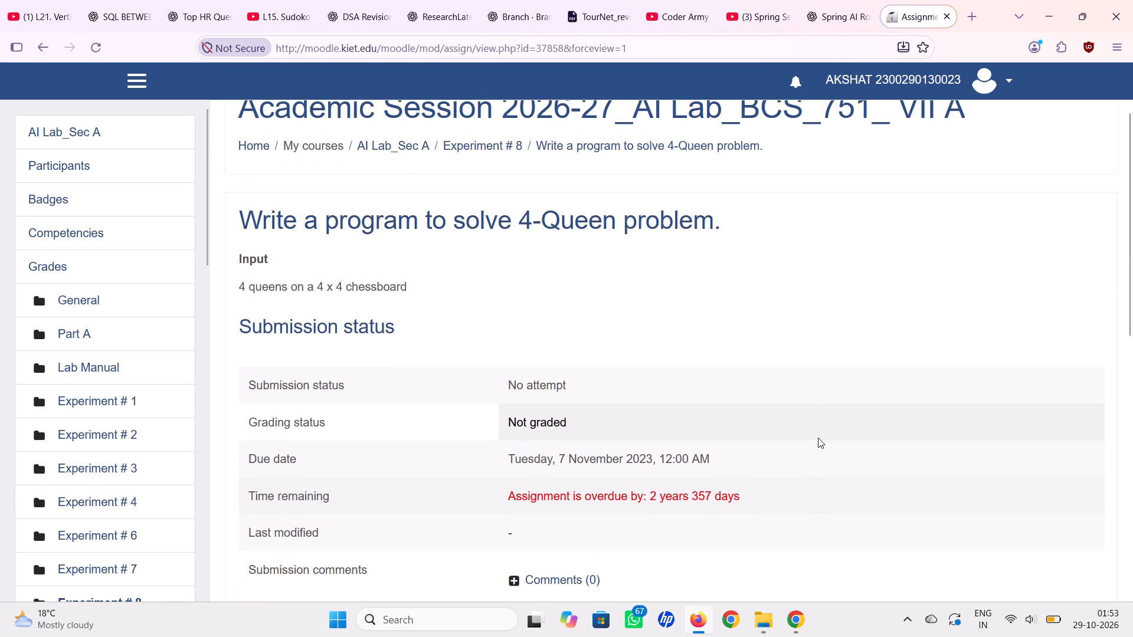
scroll(818, 438, "down", 1)
left_click(672, 380)
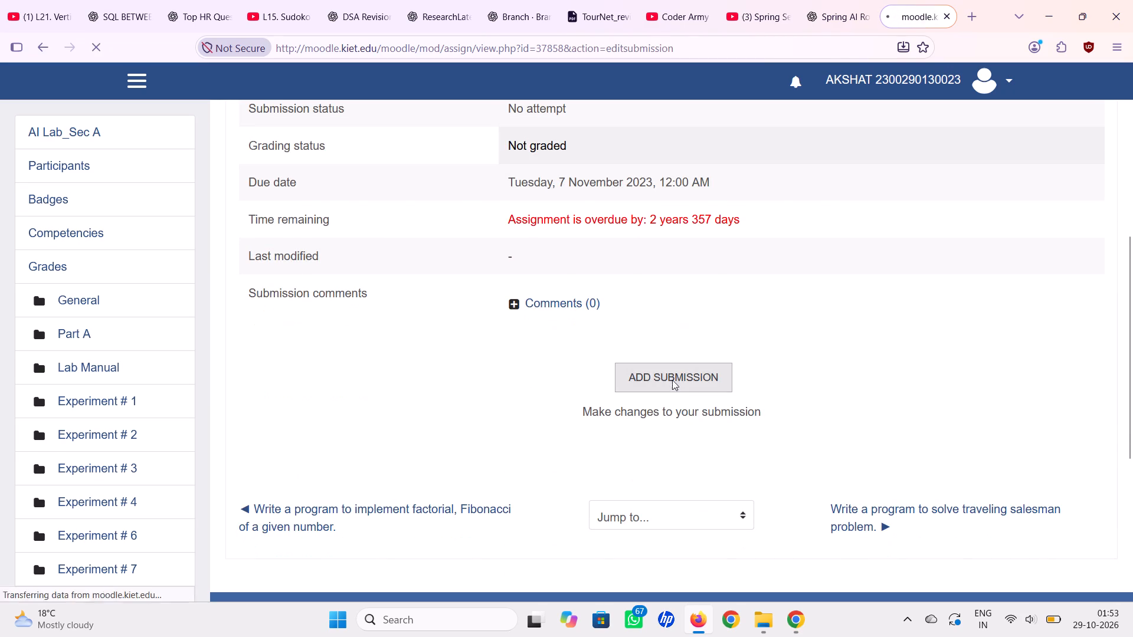
Upload the Exp8 PDF to the 4-Queen problem submission and save it.
left_click(582, 511)
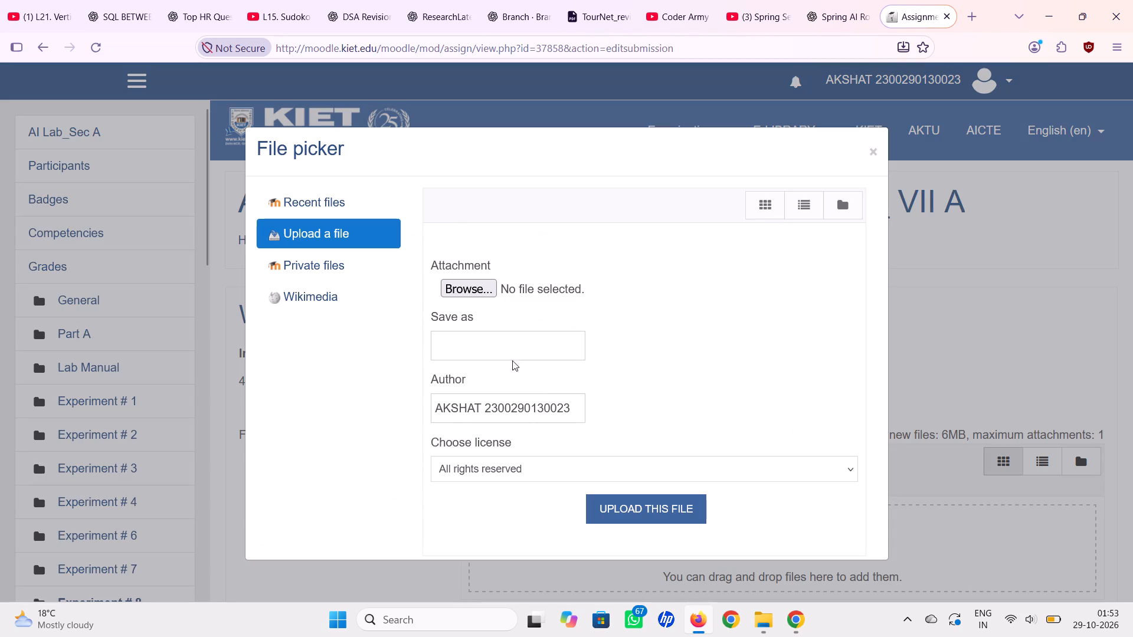
left_click(488, 290)
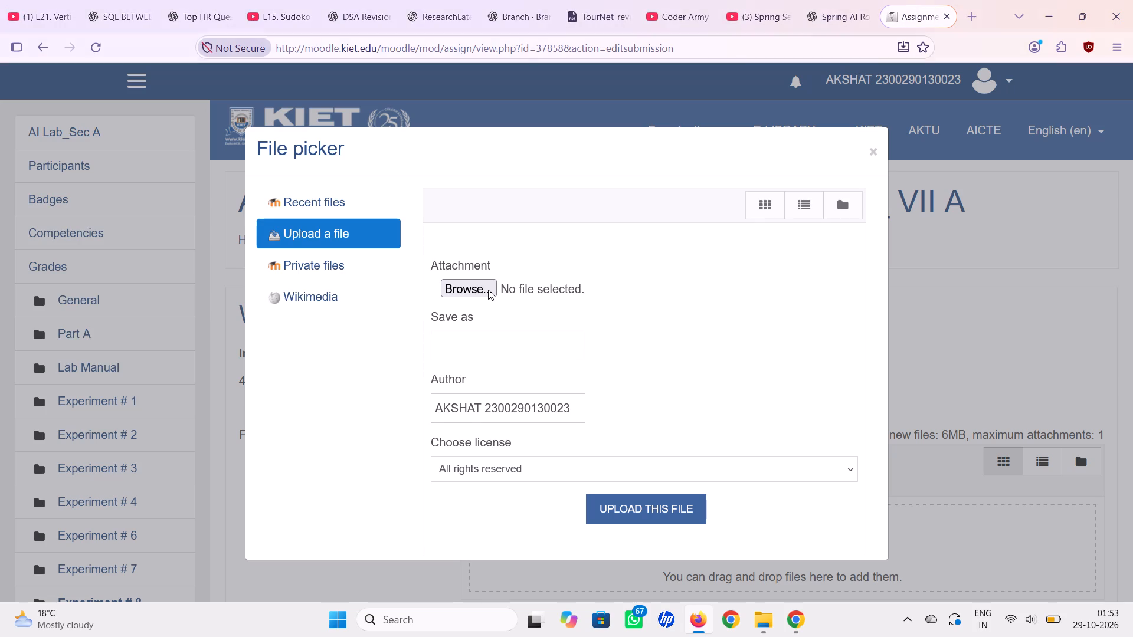
double_click(302, 228)
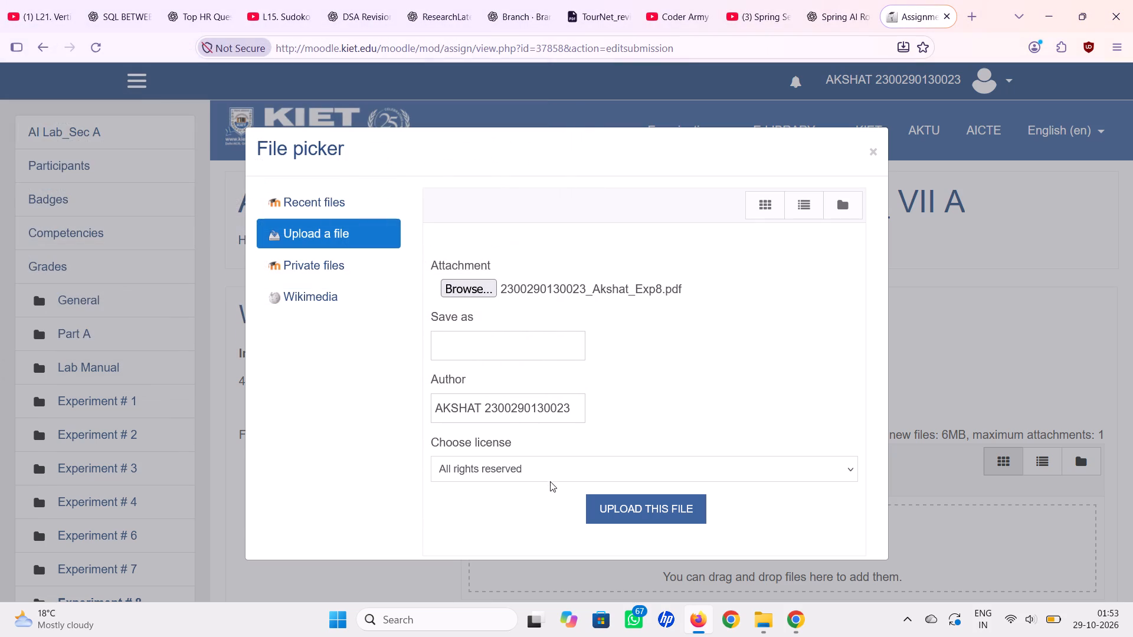
left_click(617, 507)
scroll(617, 507, "down", 6)
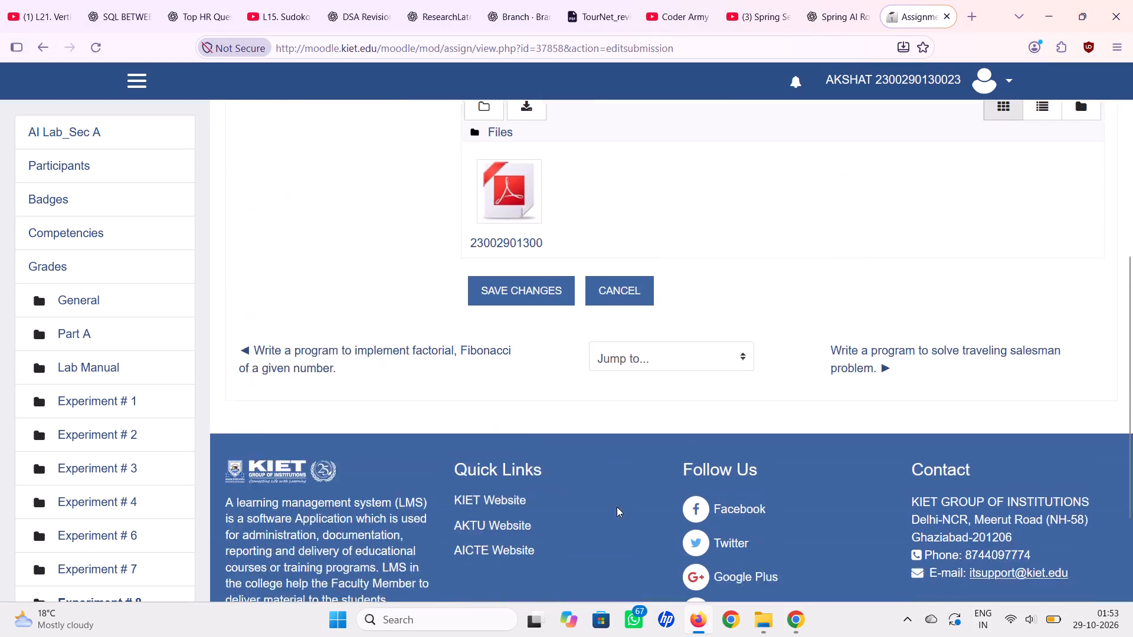
double_click(470, 132)
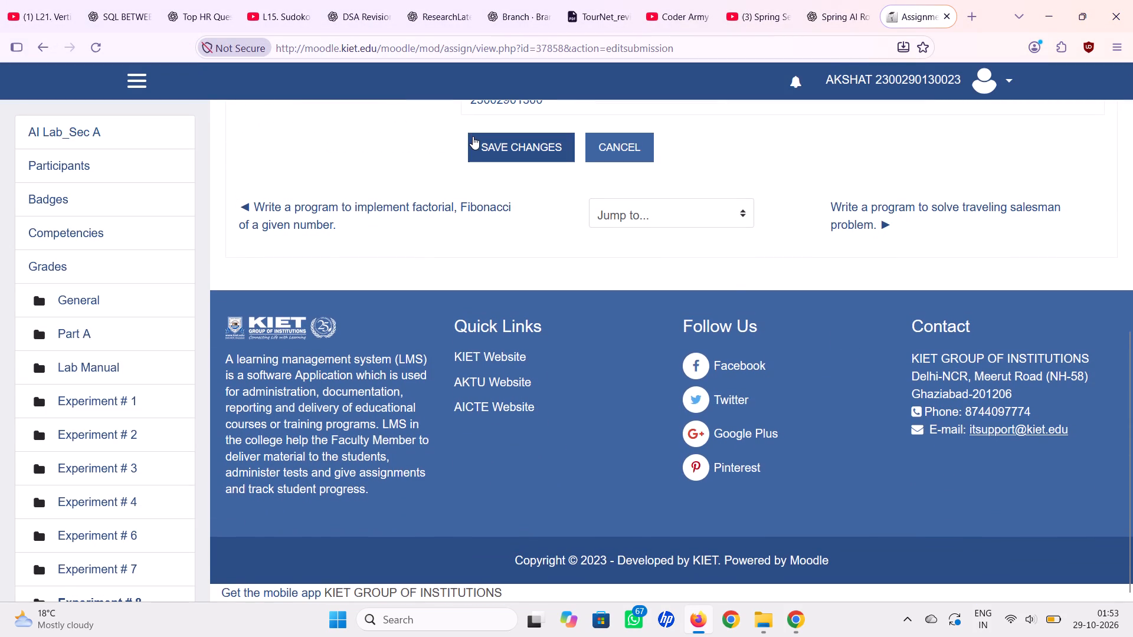
left_click(473, 136)
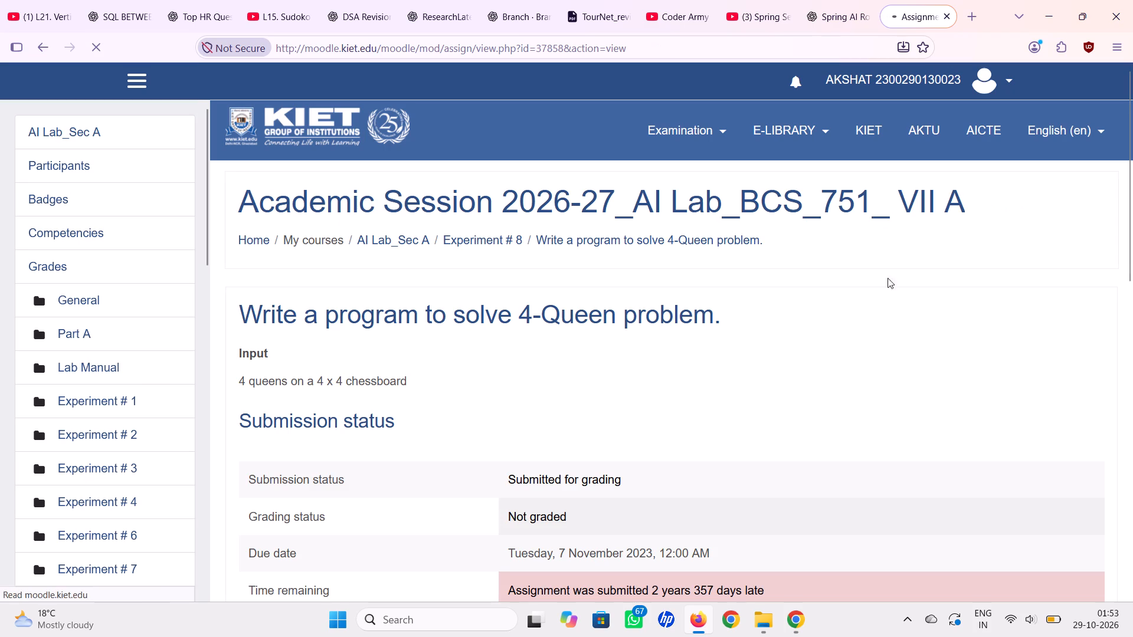
Submit the Exp9 PDF to the Experiment # 9 assignment on solving the traveling salesman problem.
scroll(901, 333, "down", 3)
scroll(860, 485, "down", 1)
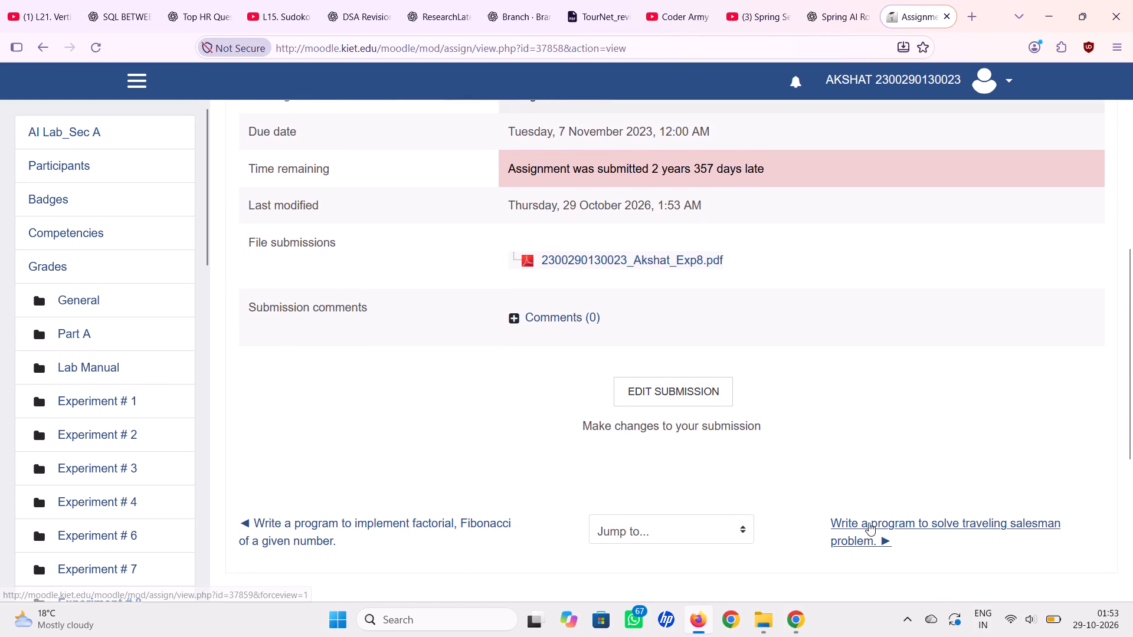
left_click(869, 523)
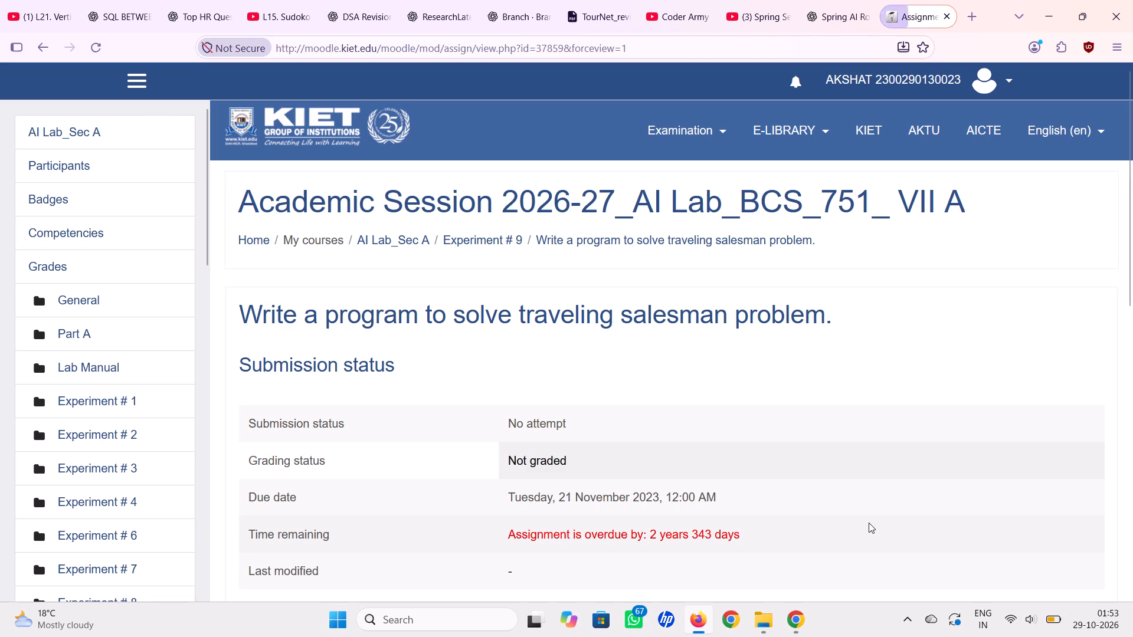
scroll(770, 503, "down", 3)
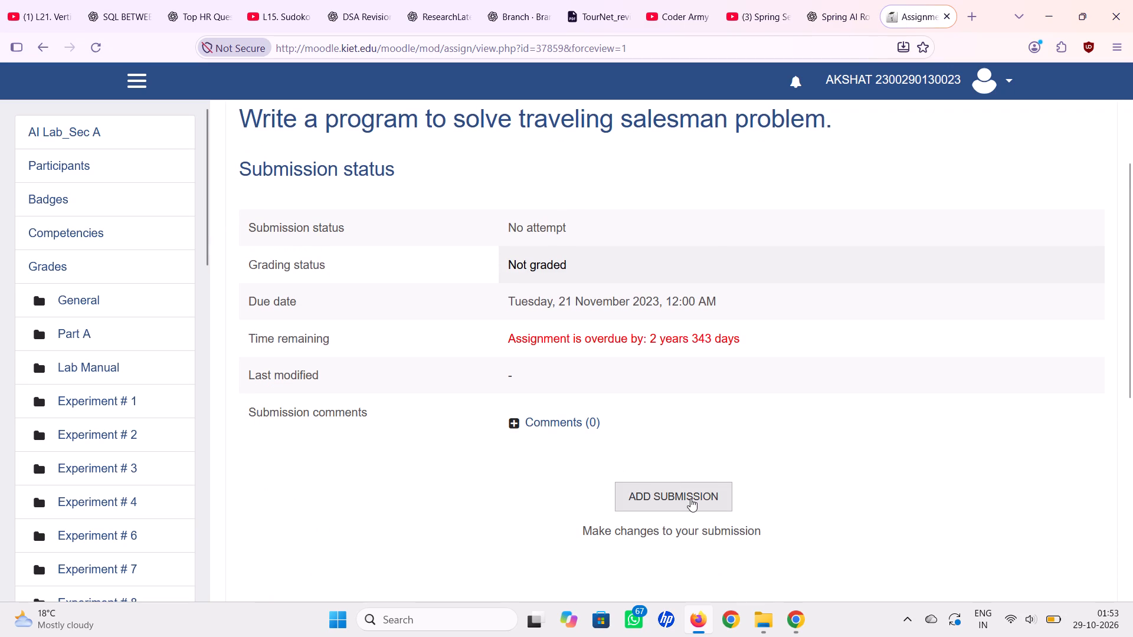
left_click(690, 498)
left_click(617, 498)
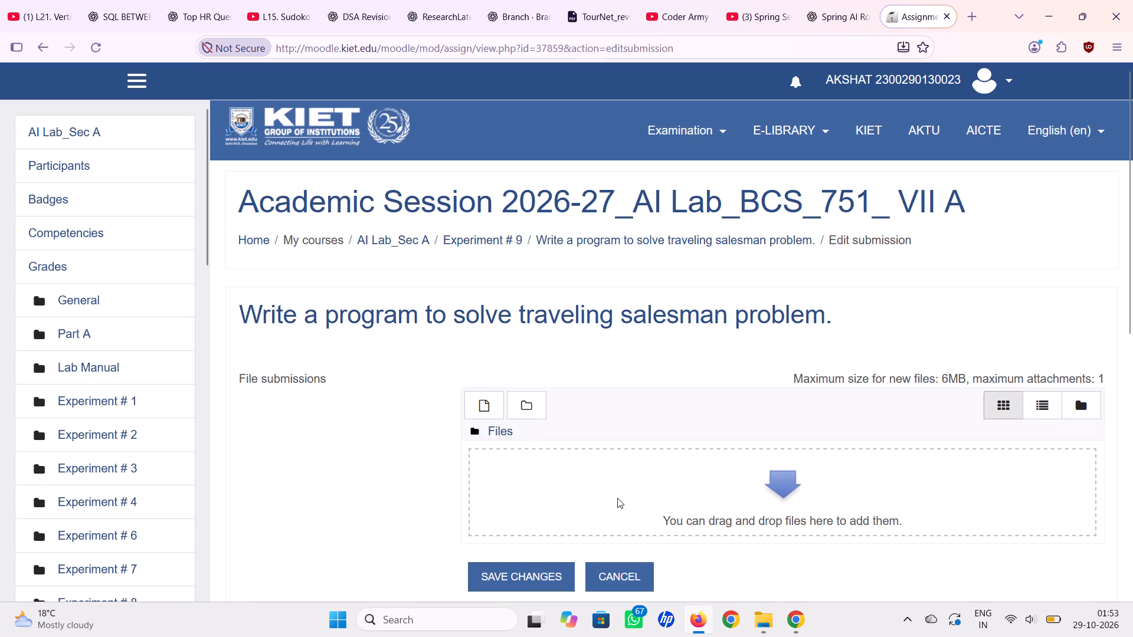
left_click(470, 294)
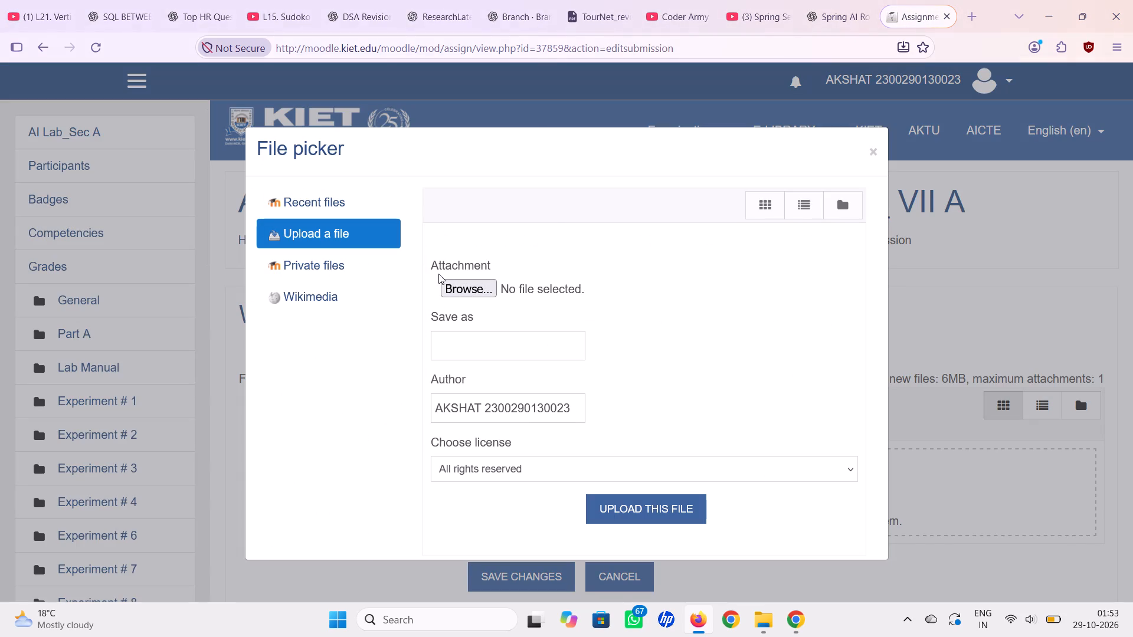
double_click(272, 240)
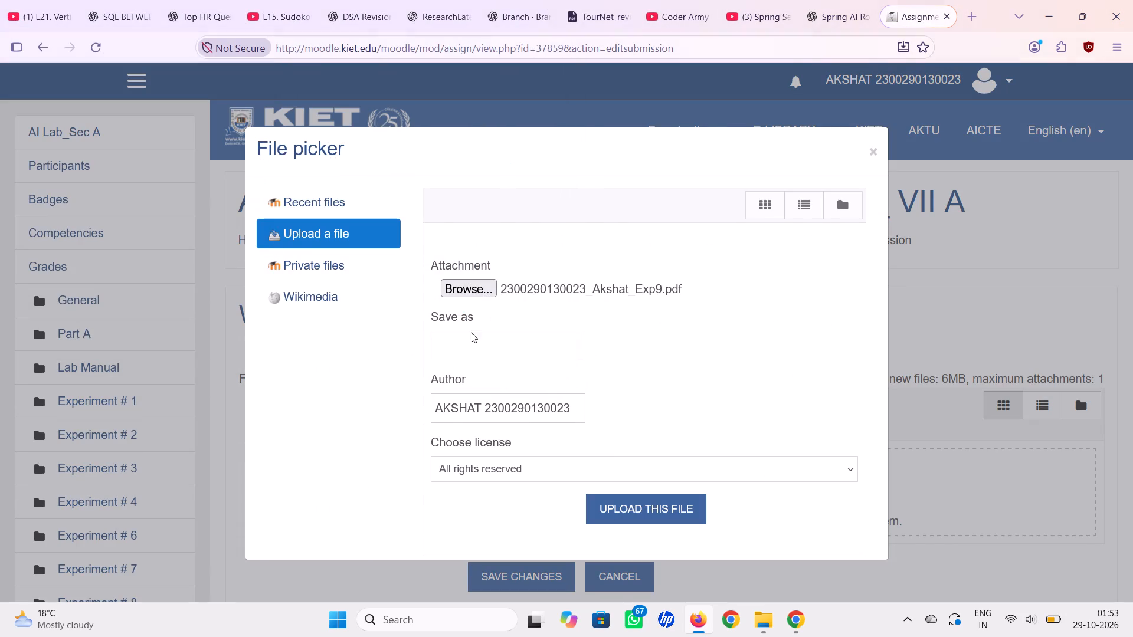
left_click(638, 504)
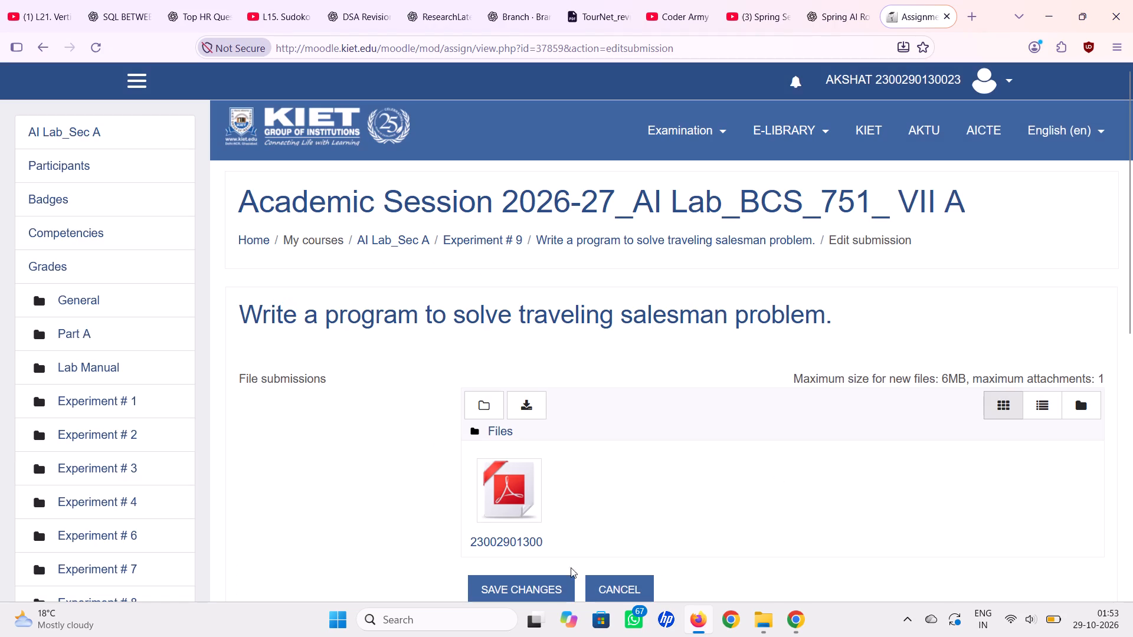
left_click(546, 593)
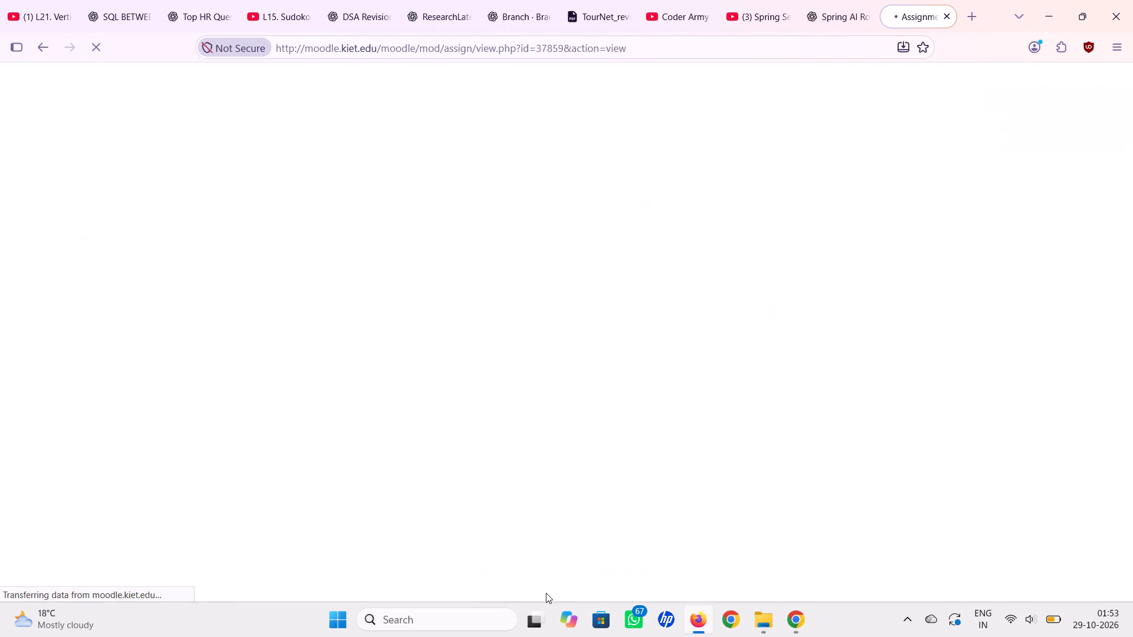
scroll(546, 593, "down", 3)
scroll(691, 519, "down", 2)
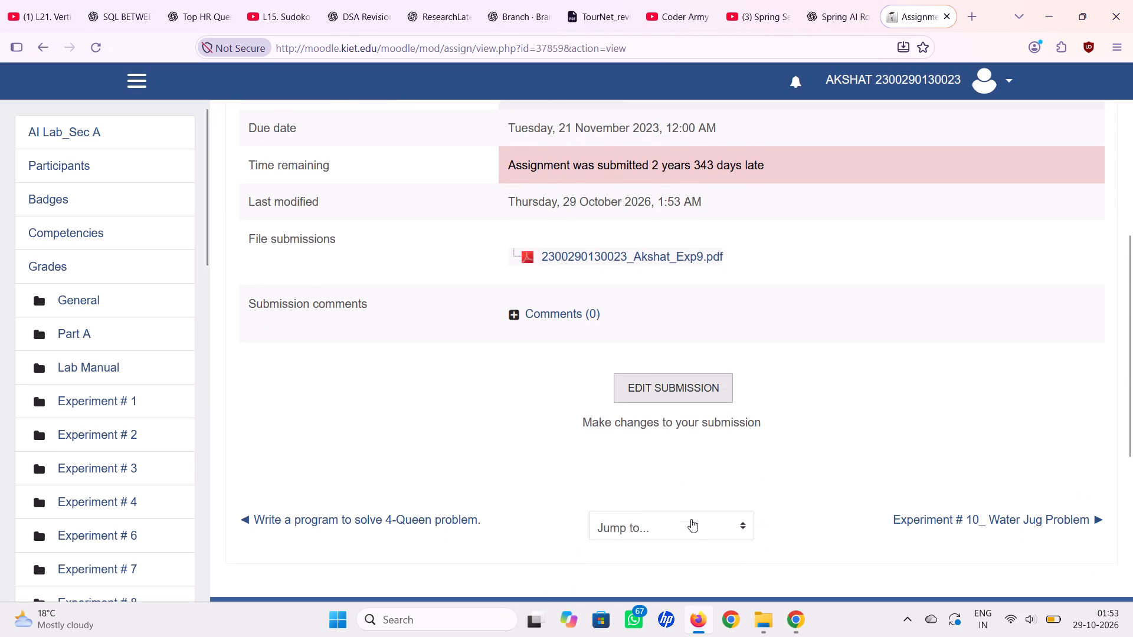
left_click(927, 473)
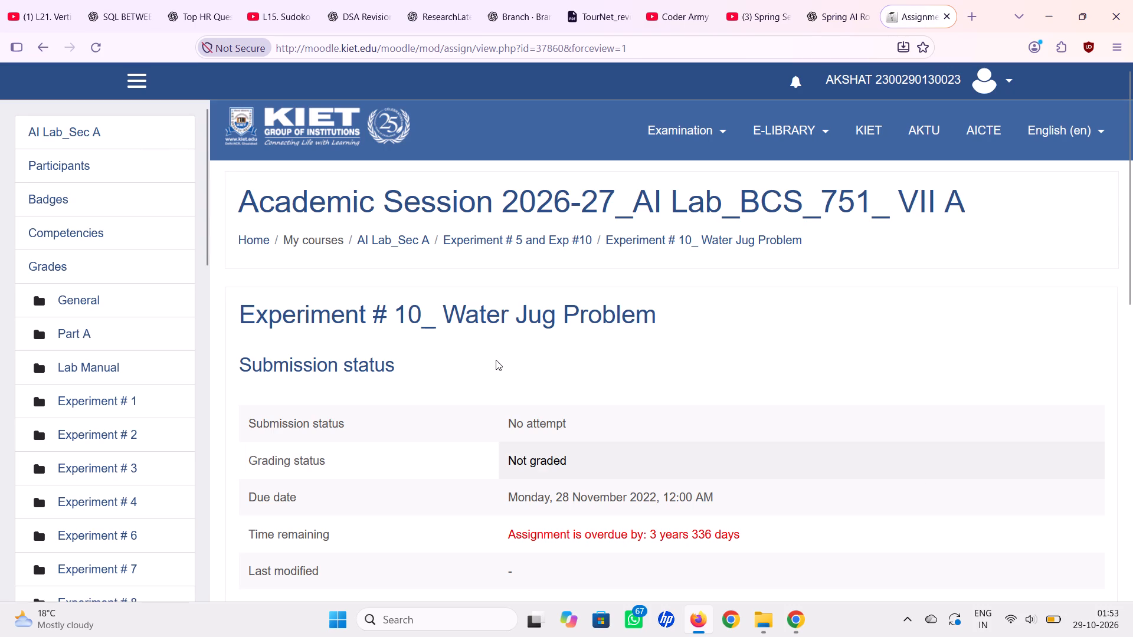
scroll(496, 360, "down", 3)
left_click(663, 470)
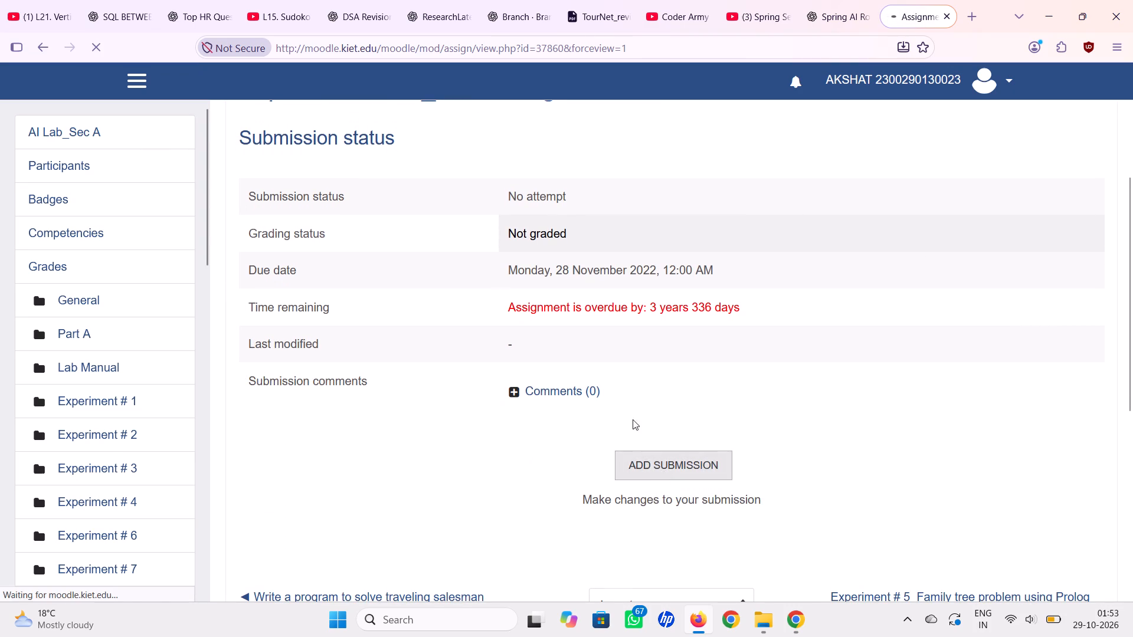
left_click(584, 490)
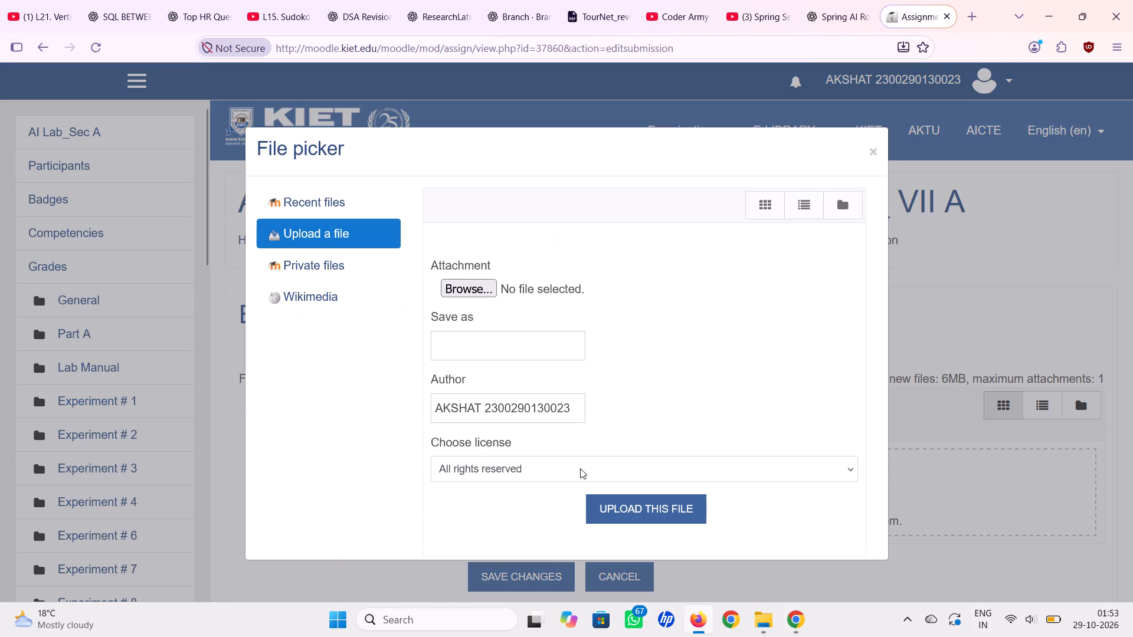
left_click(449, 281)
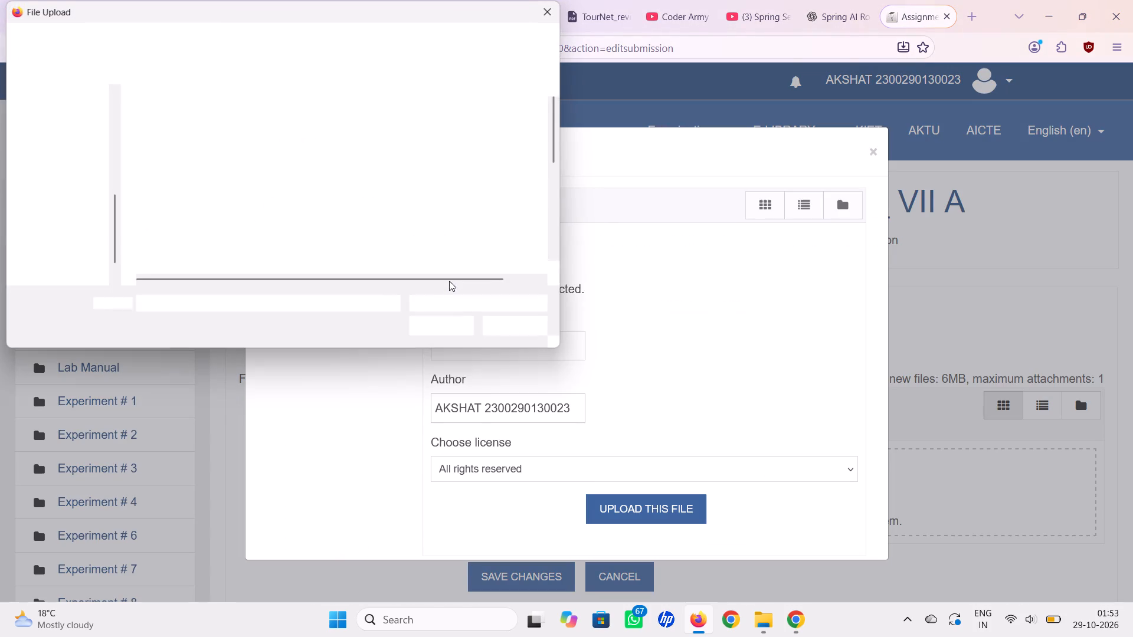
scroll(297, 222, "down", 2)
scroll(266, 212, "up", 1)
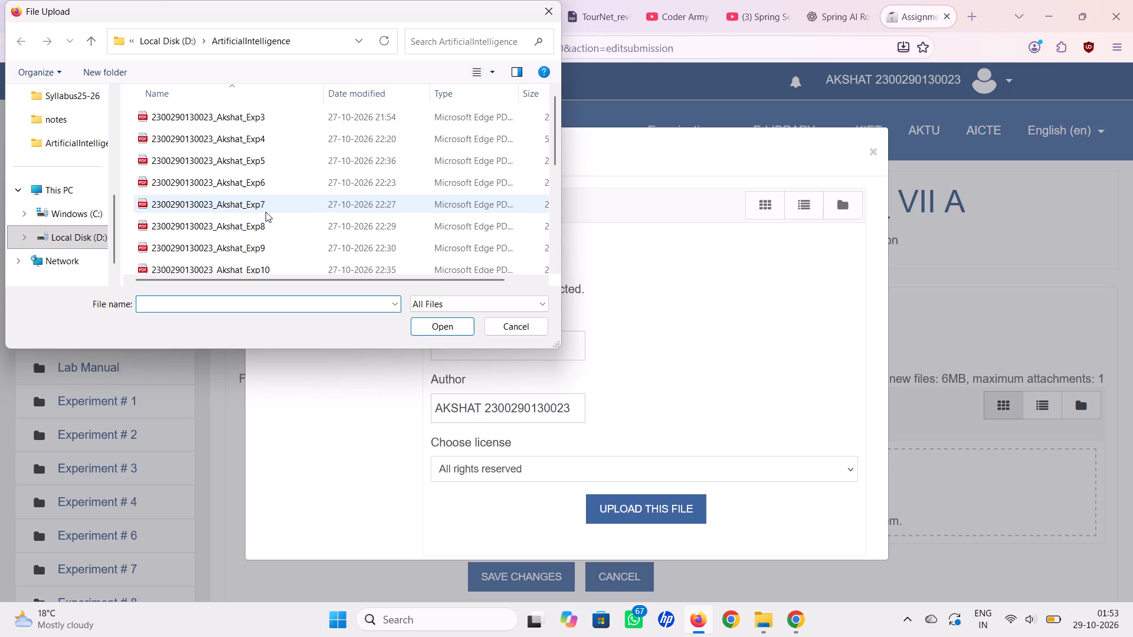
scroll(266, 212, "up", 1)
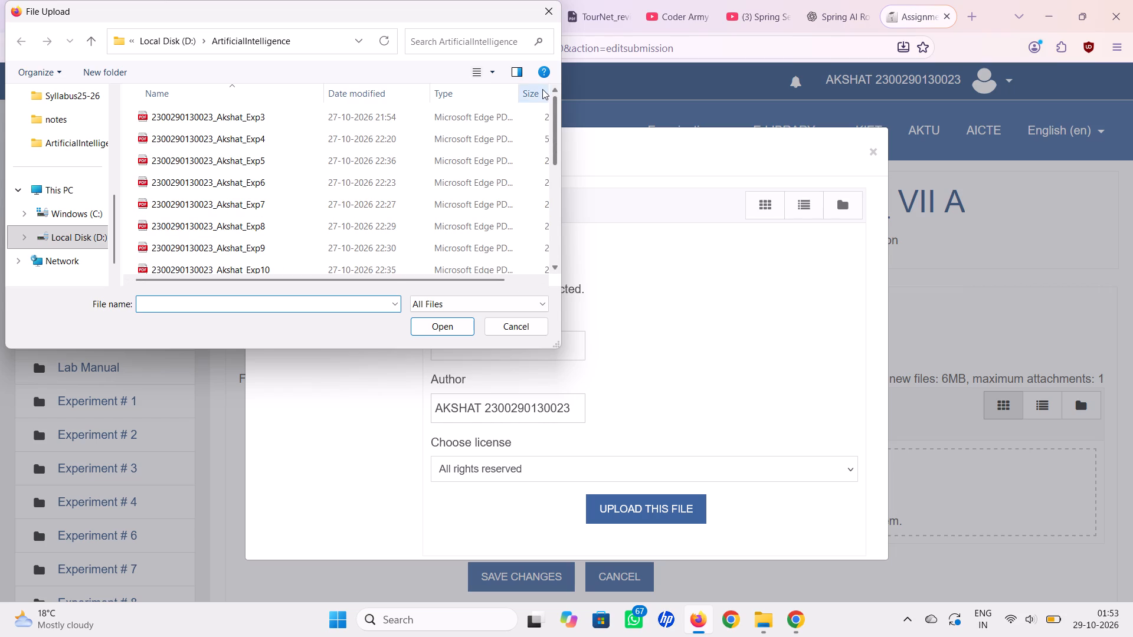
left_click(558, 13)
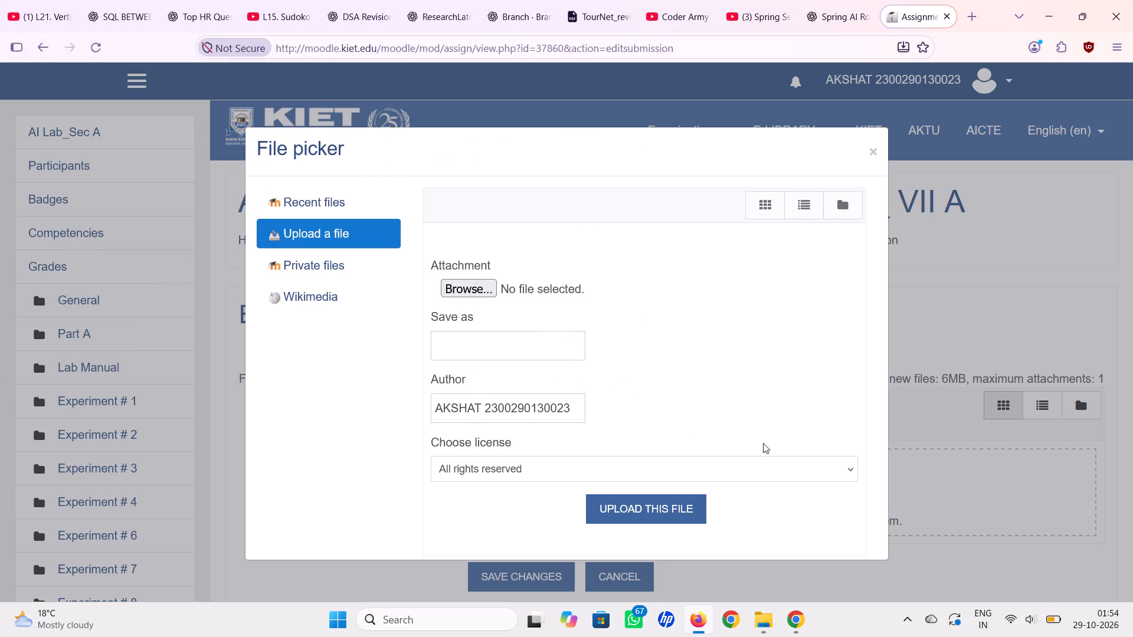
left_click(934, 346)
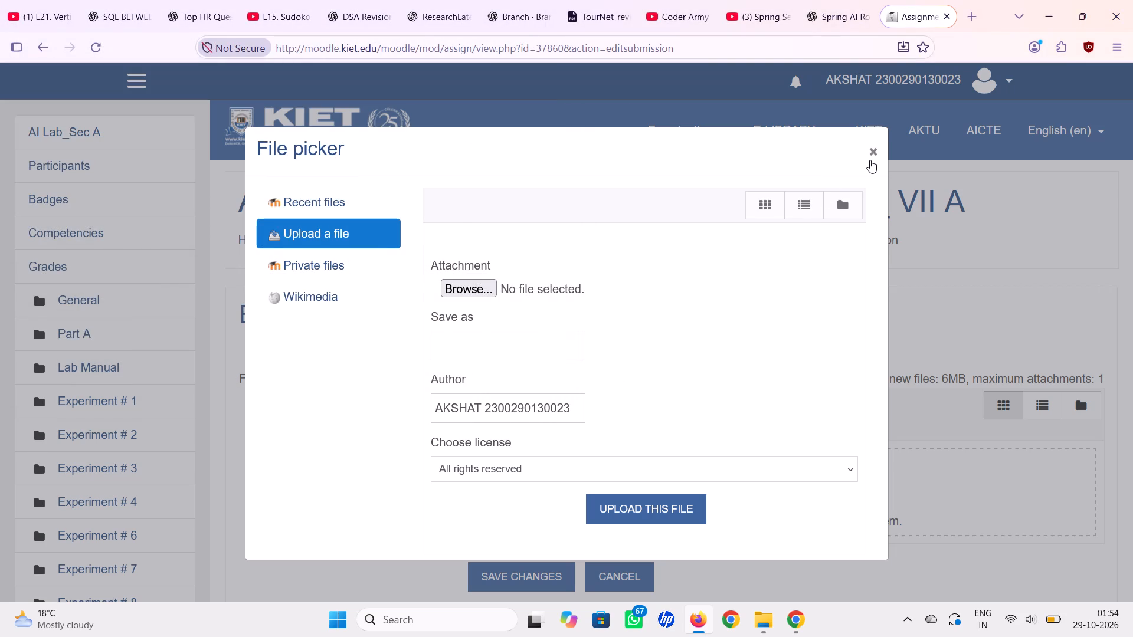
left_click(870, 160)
Go back to the Experiment # 9 traveling salesman assignment and check its submission status and submitted file.
scroll(801, 310, "down", 1)
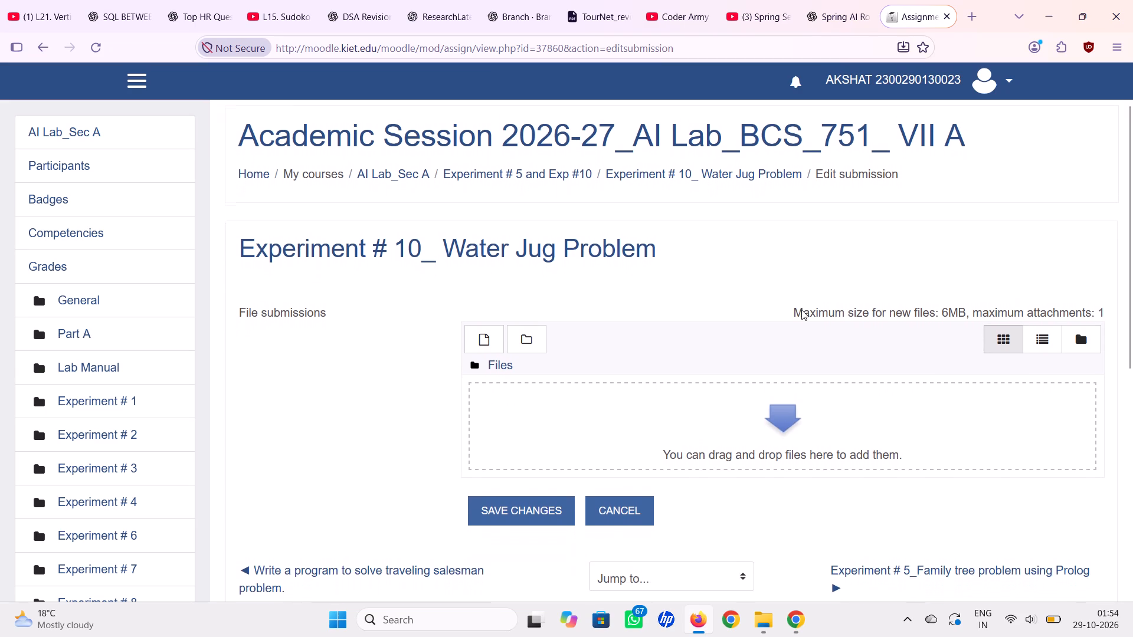
scroll(801, 310, "down", 1)
scroll(652, 459, "down", 1)
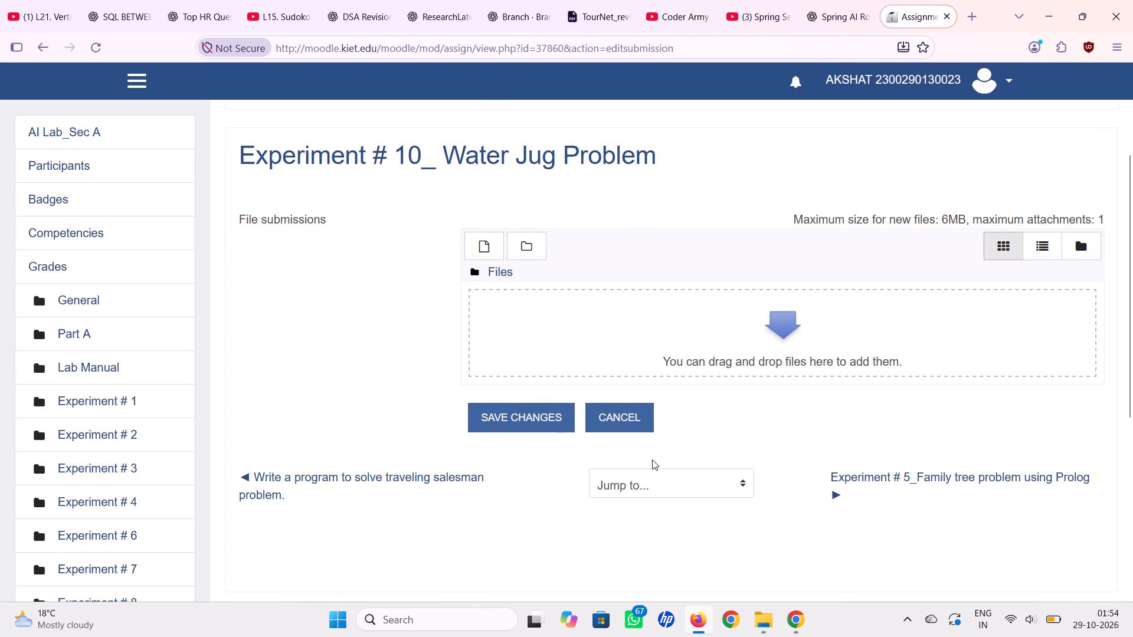
scroll(652, 459, "down", 1)
left_click(420, 471)
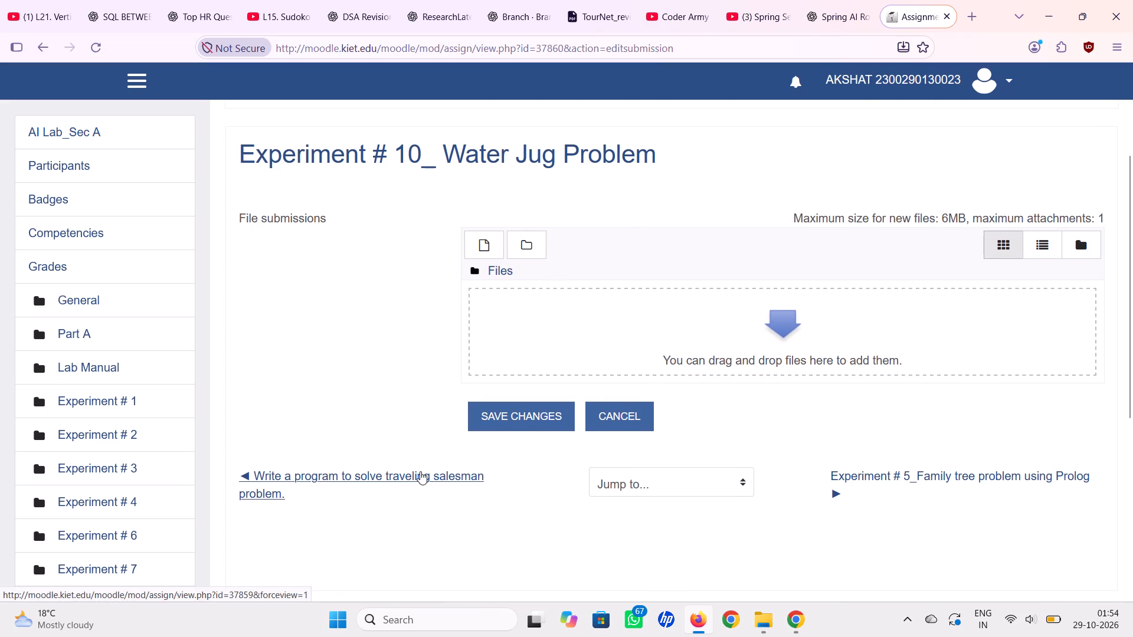
scroll(420, 471, "down", 2)
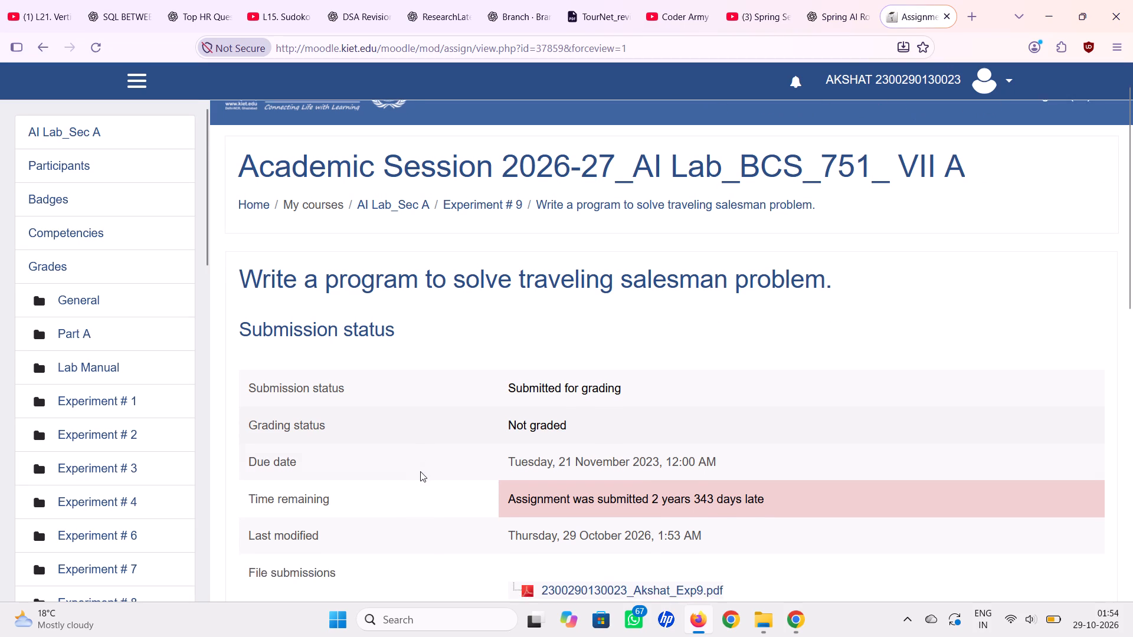
scroll(420, 471, "down", 2)
scroll(420, 471, "right", 1)
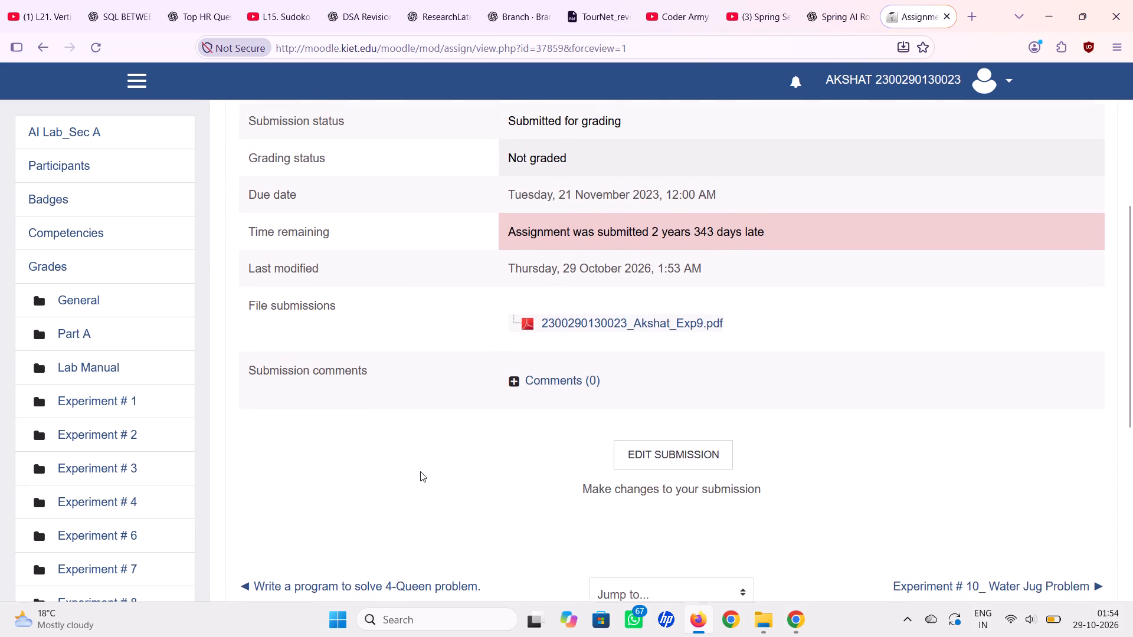
scroll(420, 471, "right", 1)
Submit the Exp10 PDF to the Experiment # 10 Water Jug Problem assignment and save the submission.
left_click(932, 559)
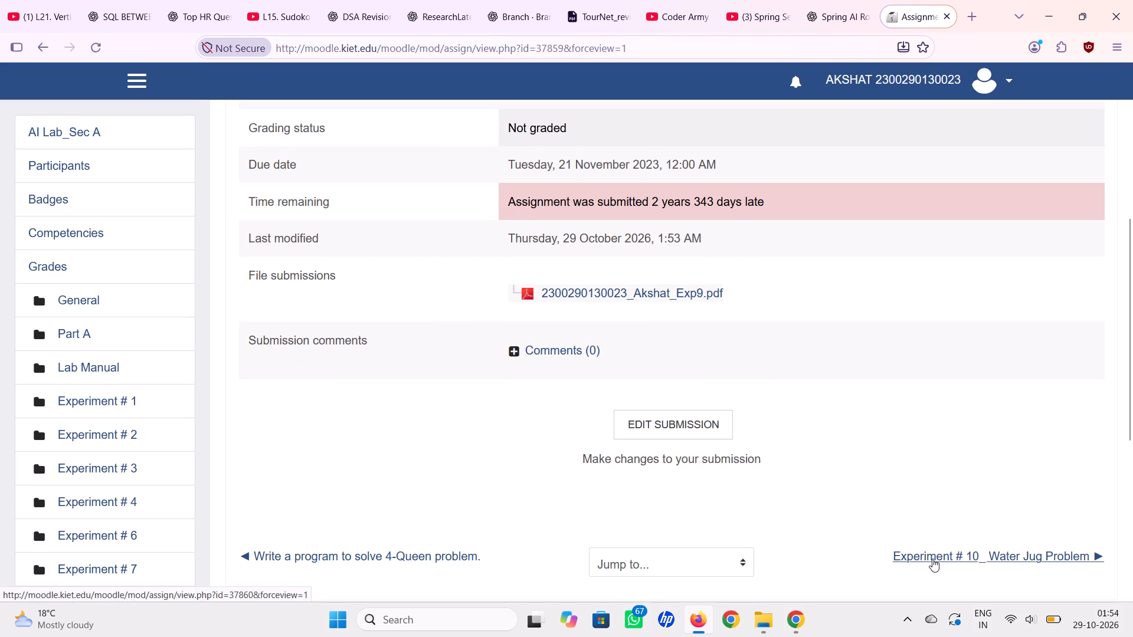
scroll(754, 471, "down", 3)
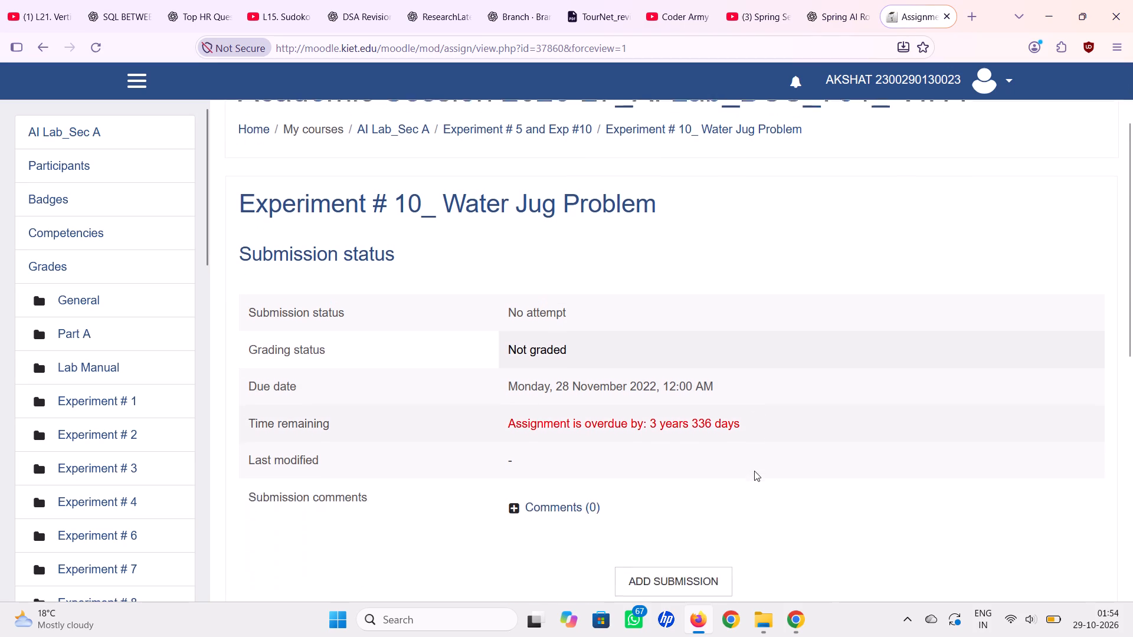
scroll(754, 471, "down", 1)
left_click(674, 447)
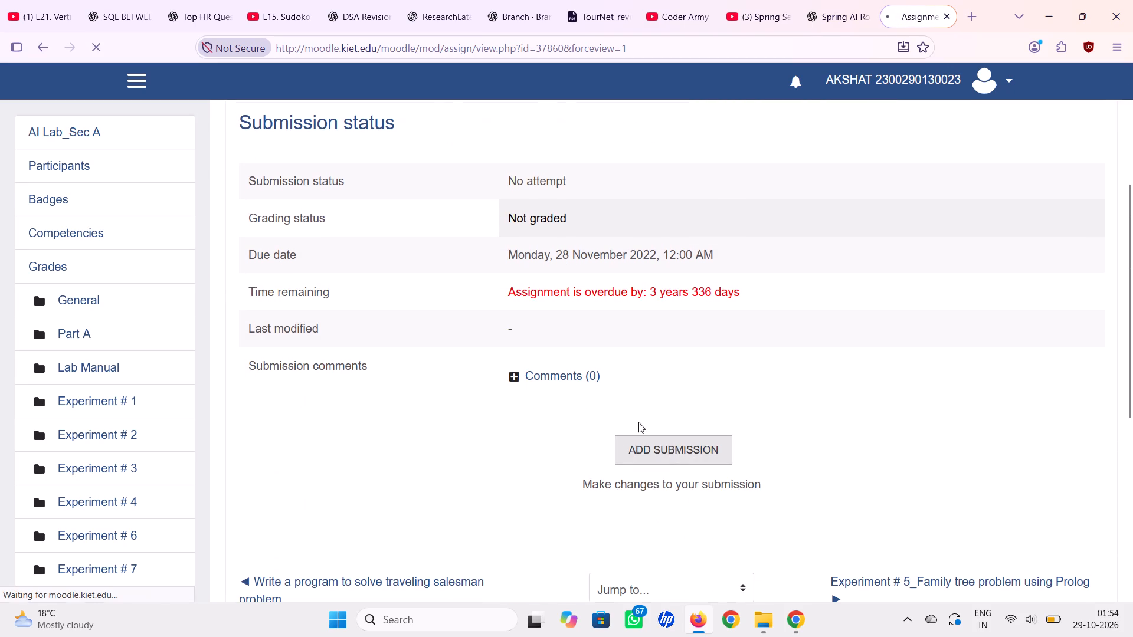
left_click(563, 491)
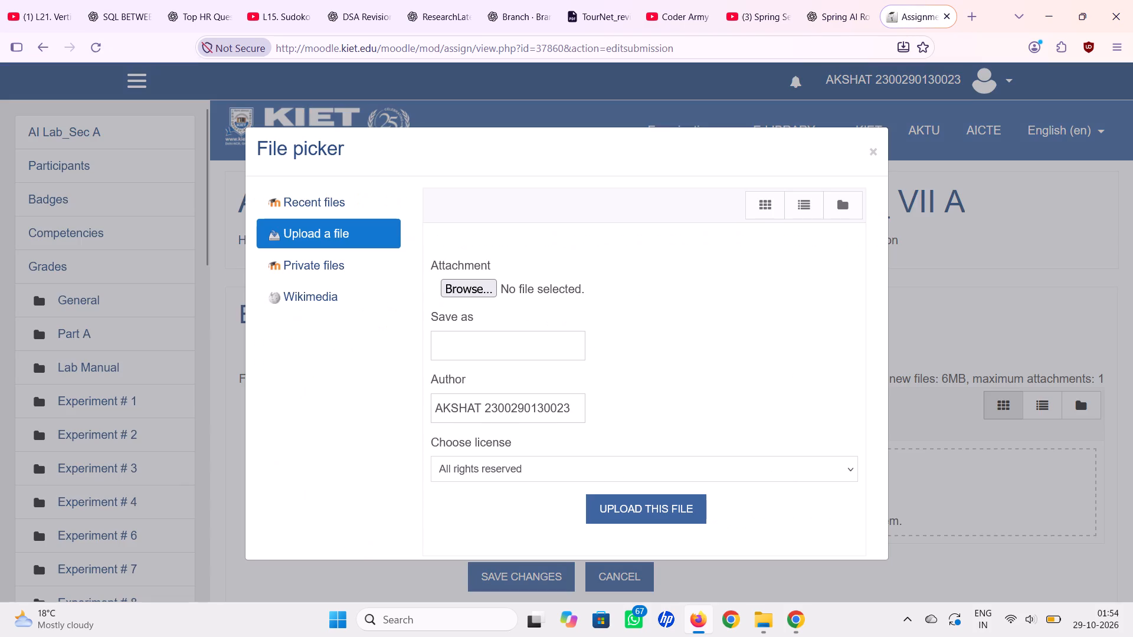
left_click(473, 291)
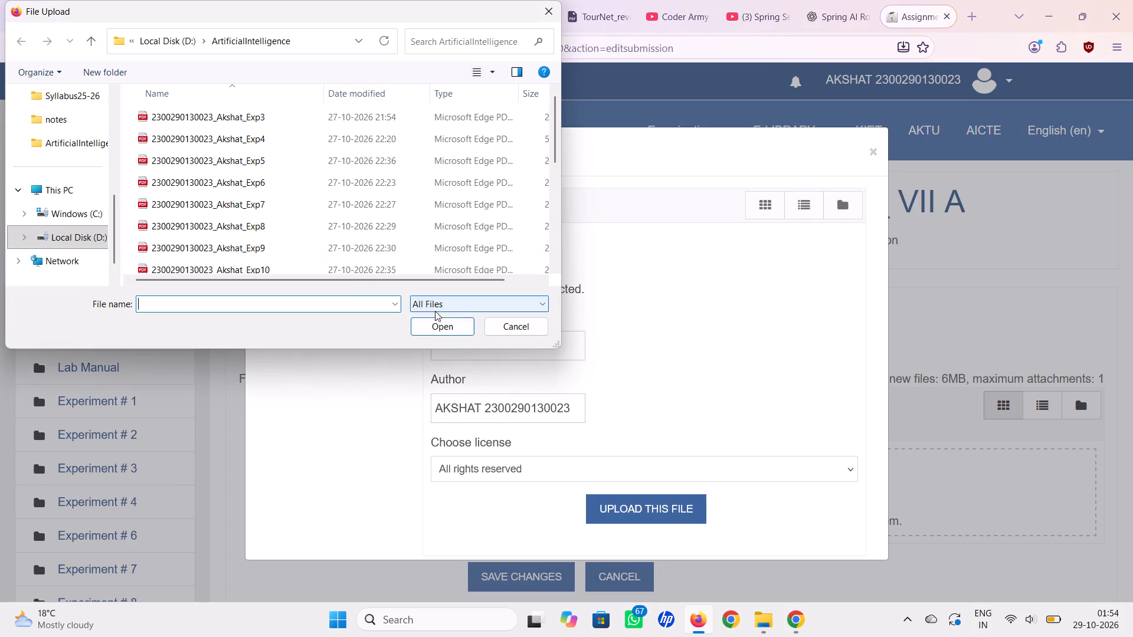
double_click(282, 262)
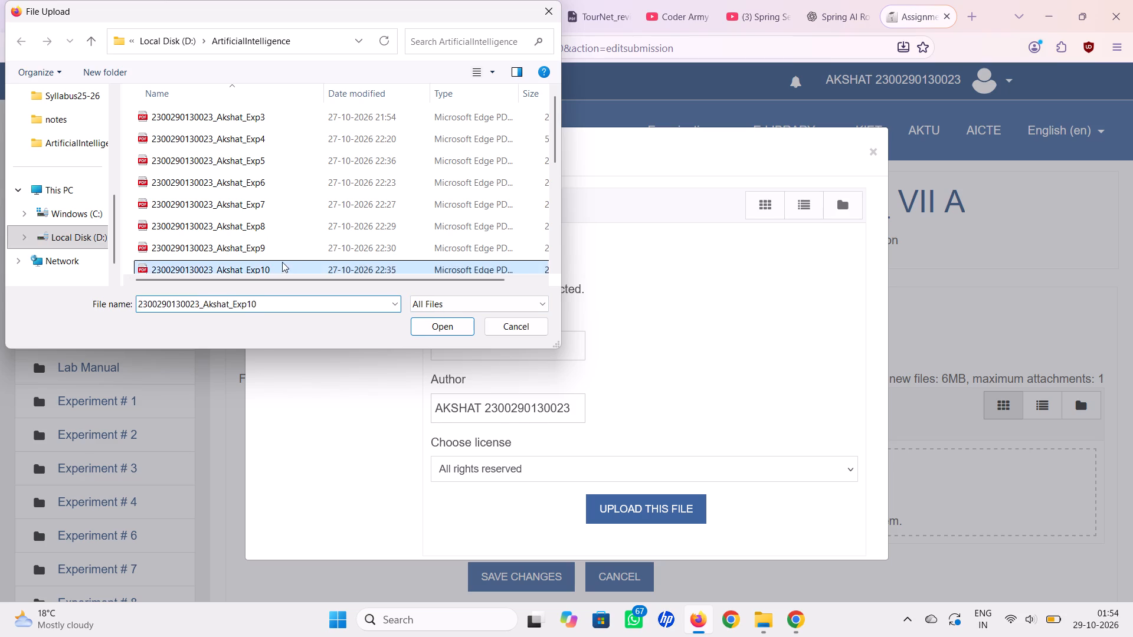
left_click_drag(643, 488, 643, 498)
left_click(643, 498)
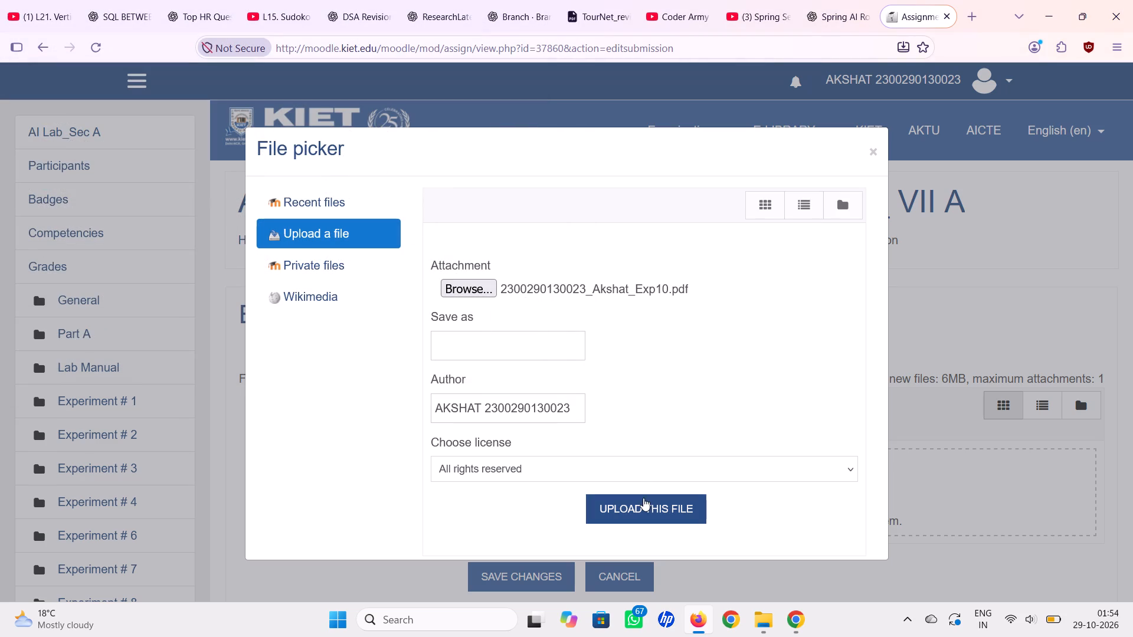
scroll(614, 500, "down", 1)
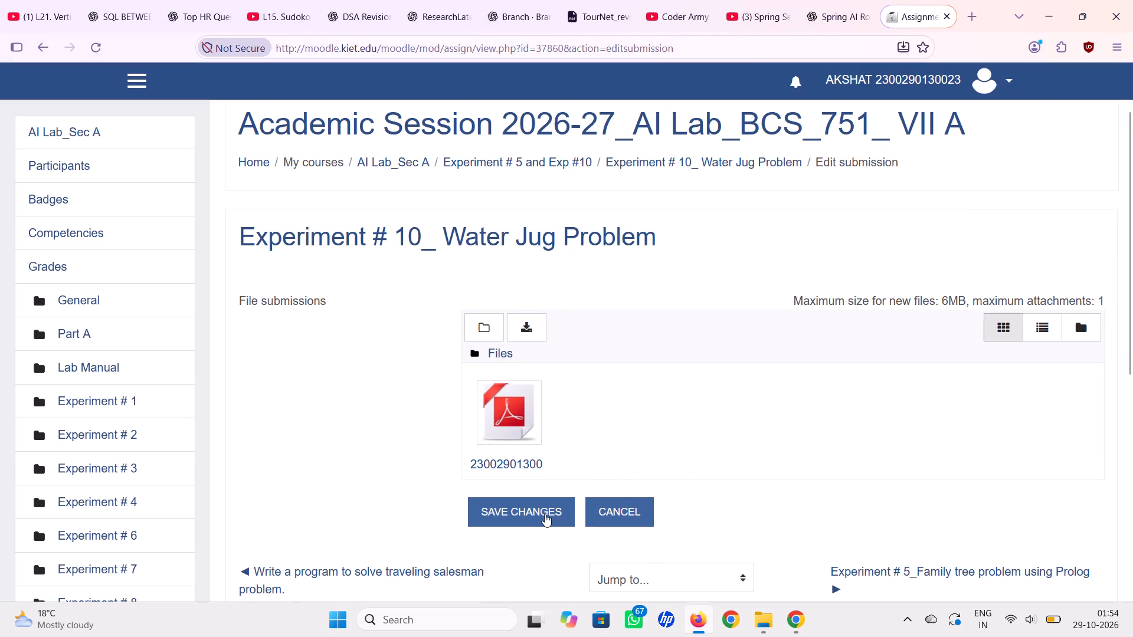
left_click(545, 514)
Submit the Exp5 PDF to the Experiment # 5 Family tree problem using Prolog assignment and save the submission.
scroll(545, 514, "down", 1)
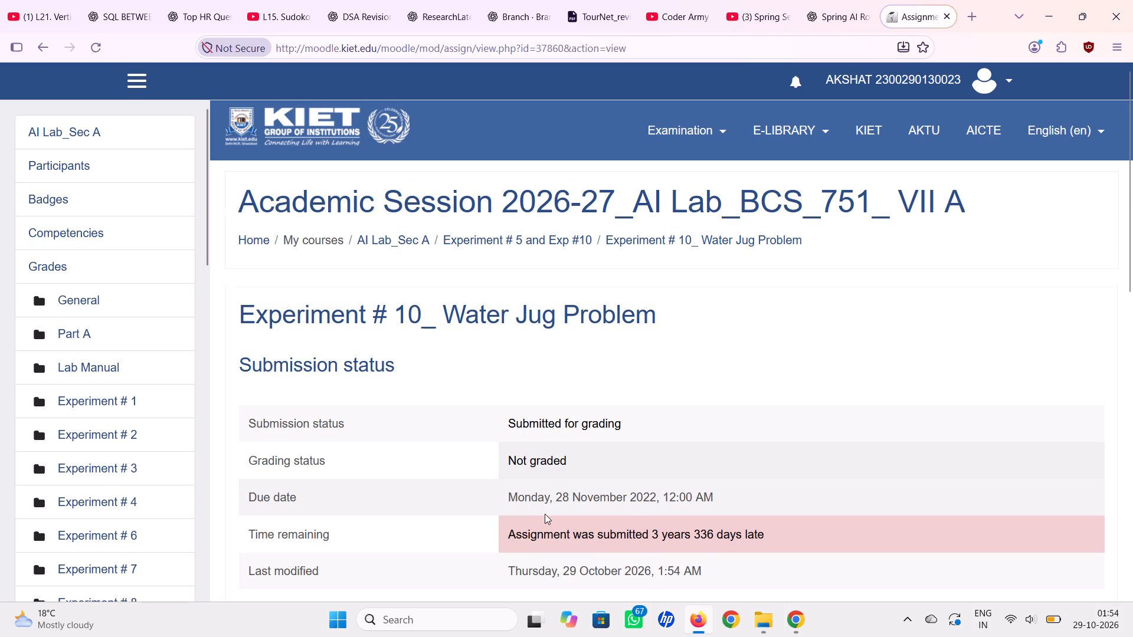
scroll(545, 514, "down", 2)
left_click(890, 571)
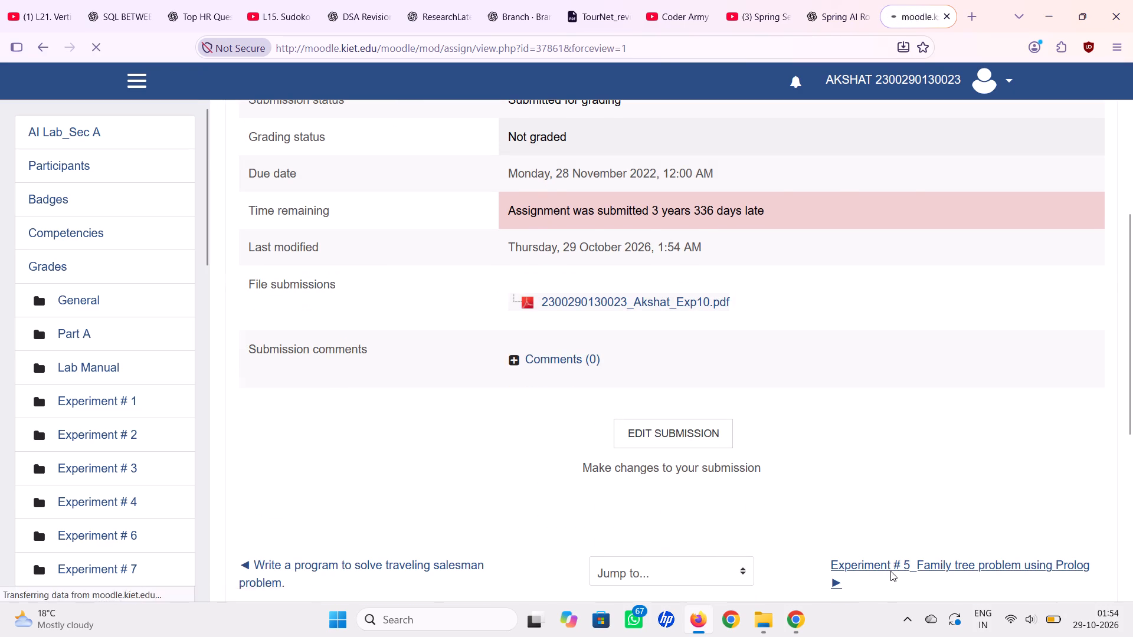
scroll(695, 467, "down", 2)
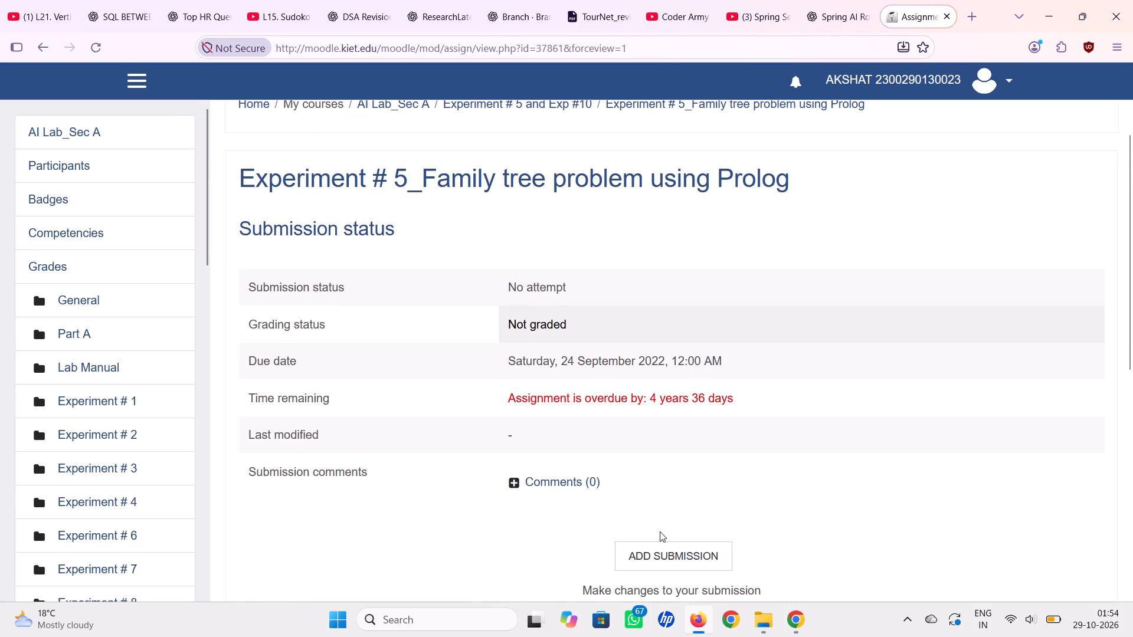
left_click(666, 543)
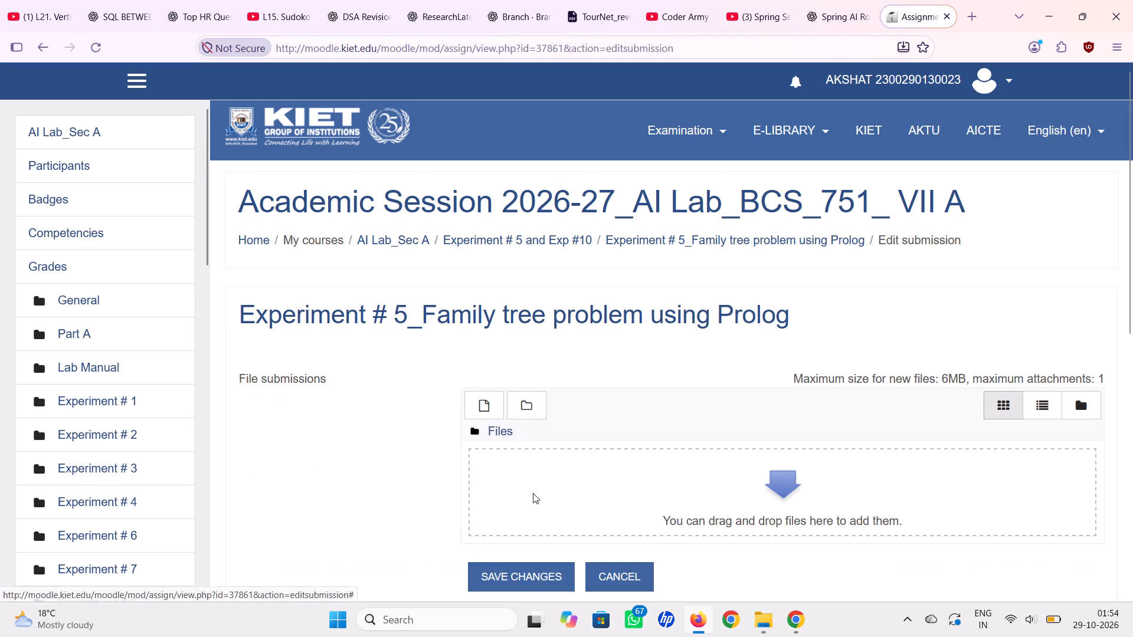
left_click(533, 493)
left_click(492, 294)
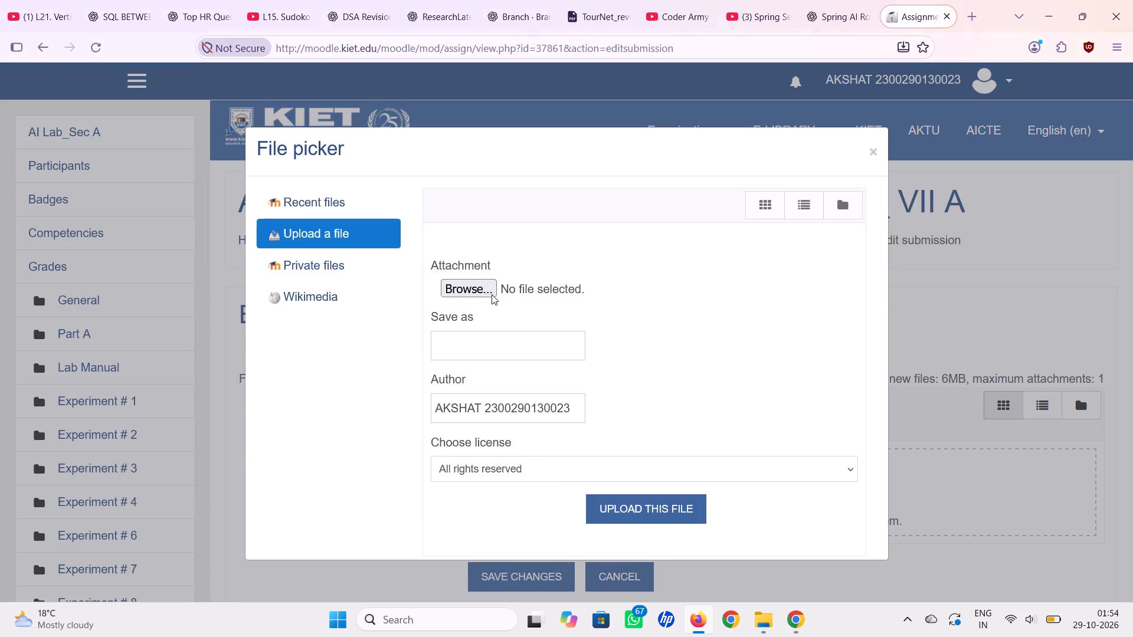
double_click(289, 163)
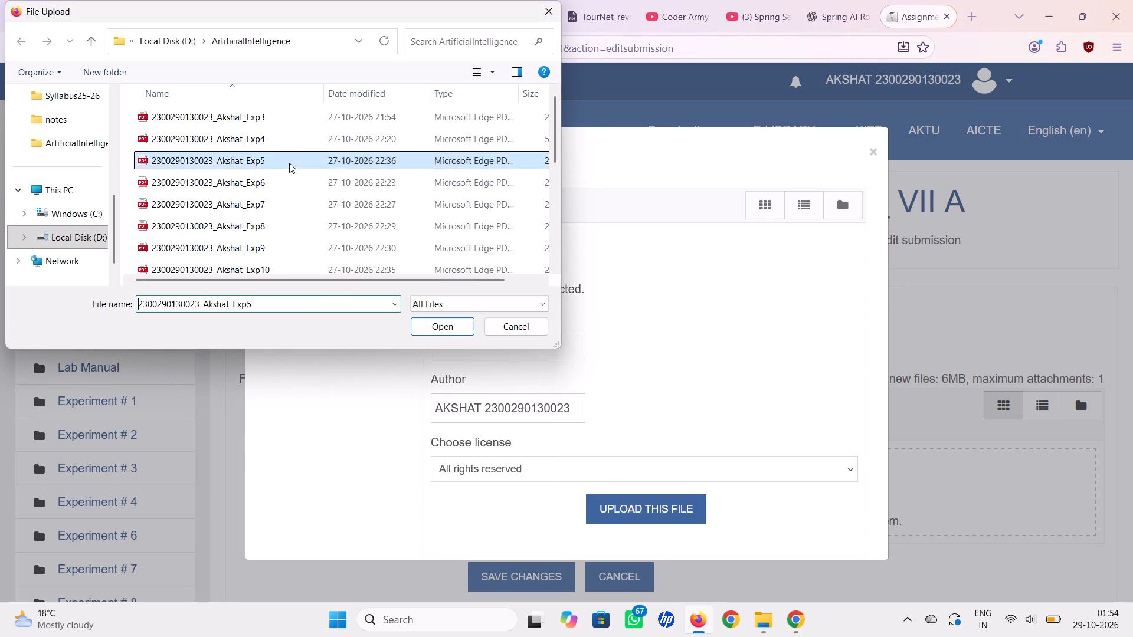
left_click(634, 502)
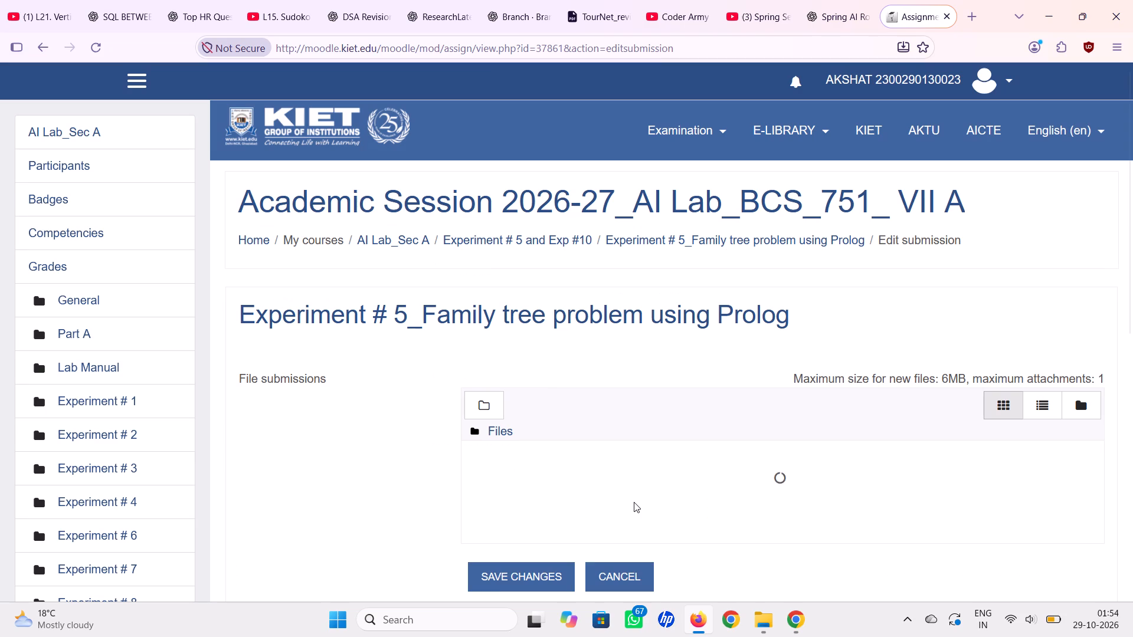
scroll(634, 502, "down", 1)
left_click_drag(529, 508, 510, 488)
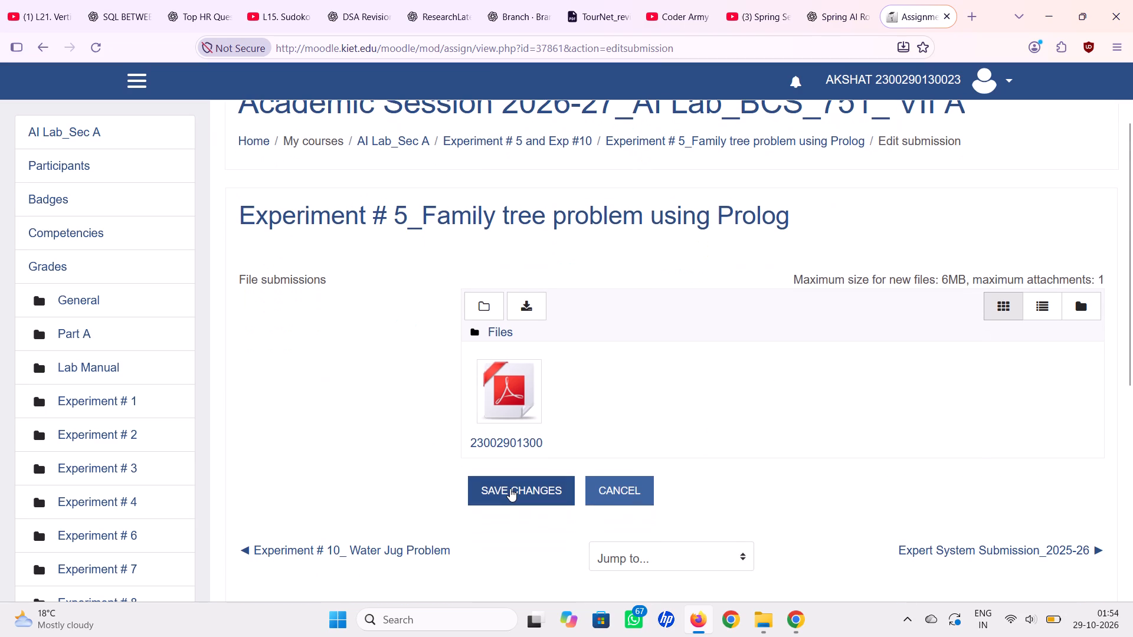
left_click(510, 488)
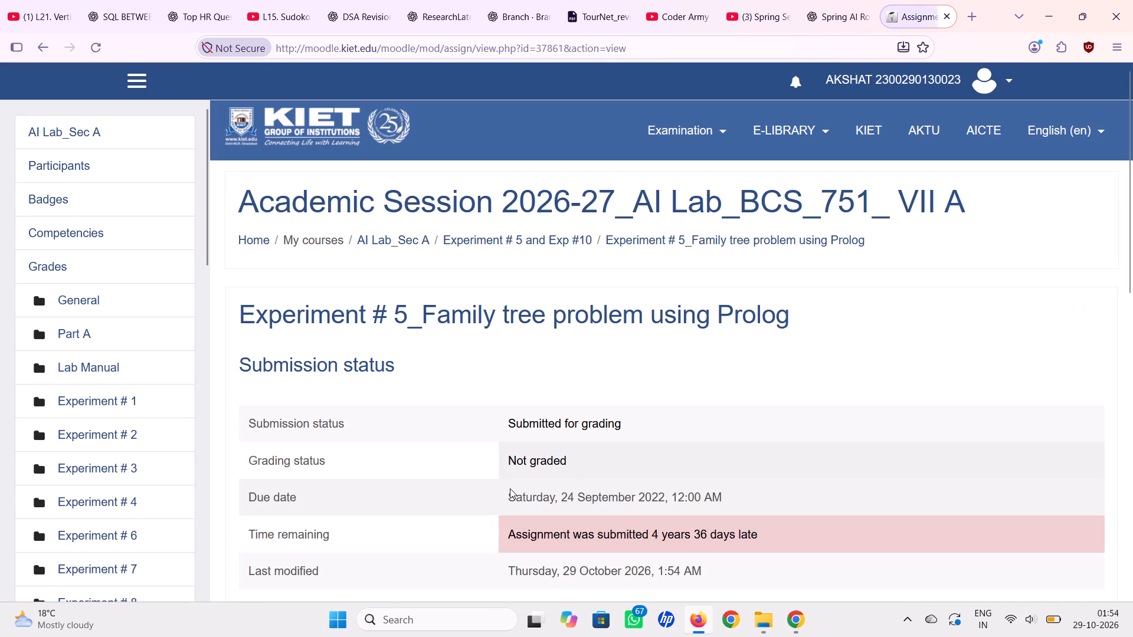
Go back to the AI Lab_Sec A course page and check the completion marks of all listed experiments through Experiment_16.
scroll(510, 488, "down", 2)
scroll(674, 484, "down", 3)
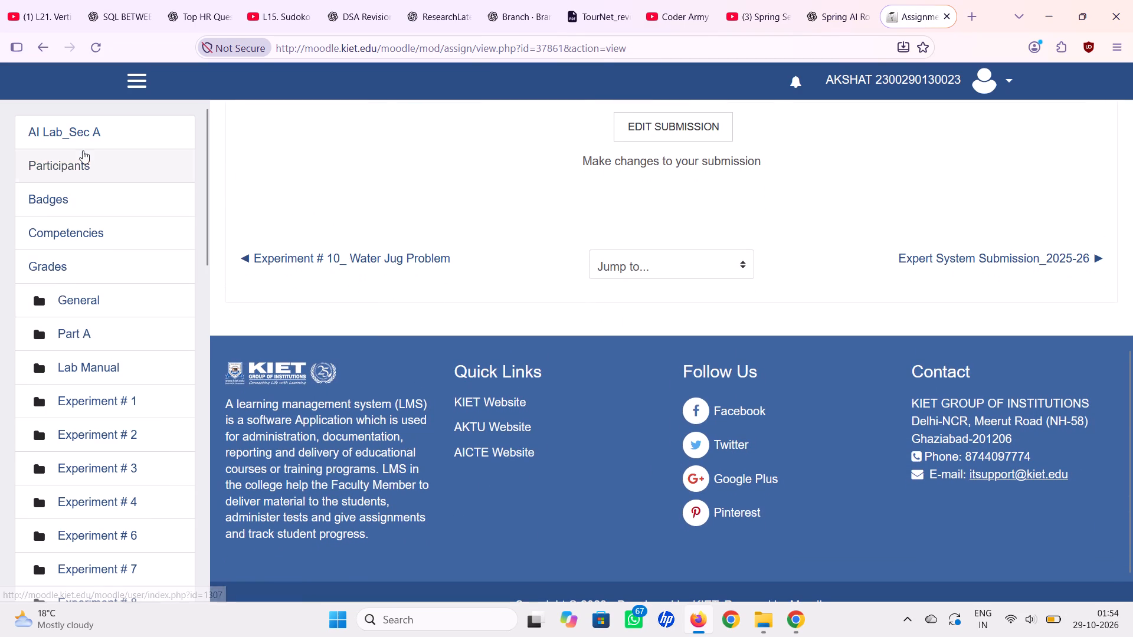
left_click(80, 133)
scroll(381, 340, "down", 1)
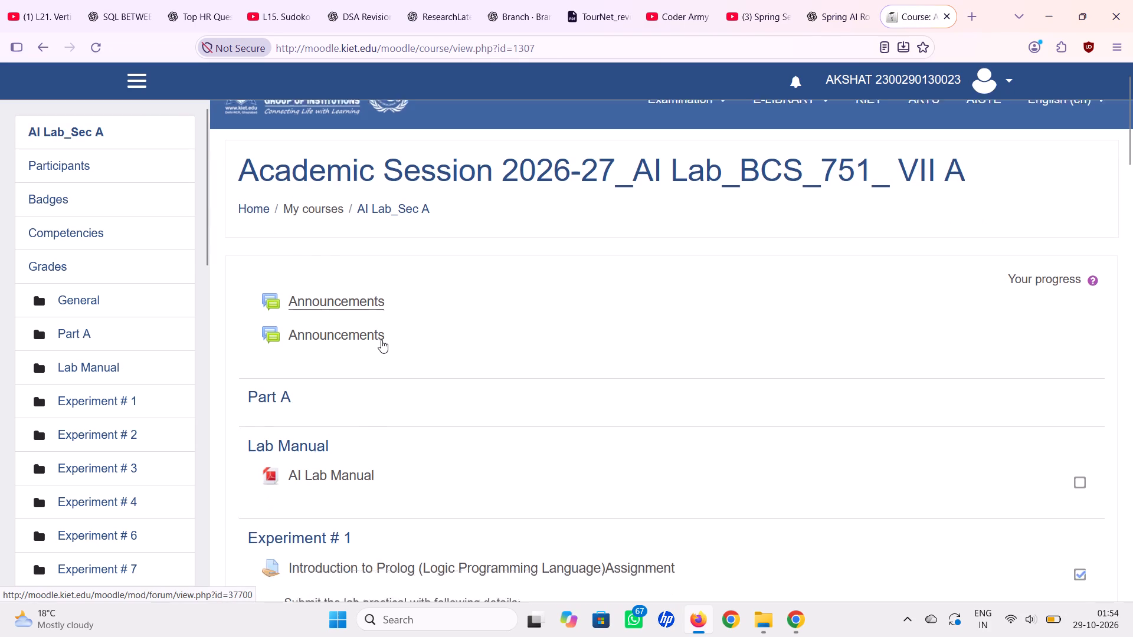
scroll(381, 340, "down", 7)
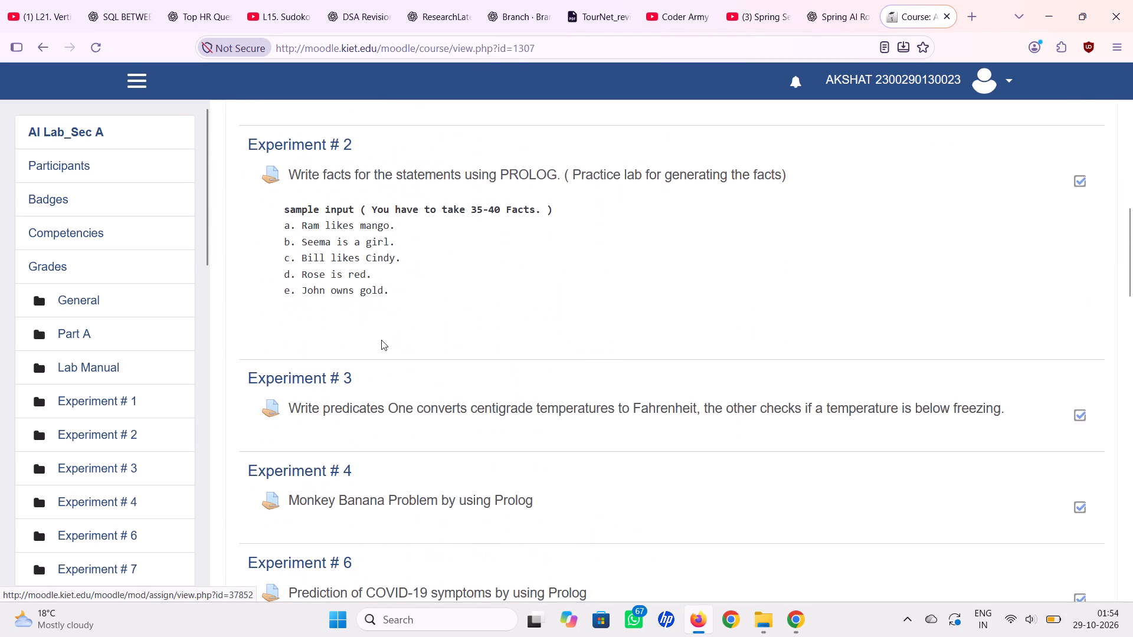
scroll(381, 340, "down", 6)
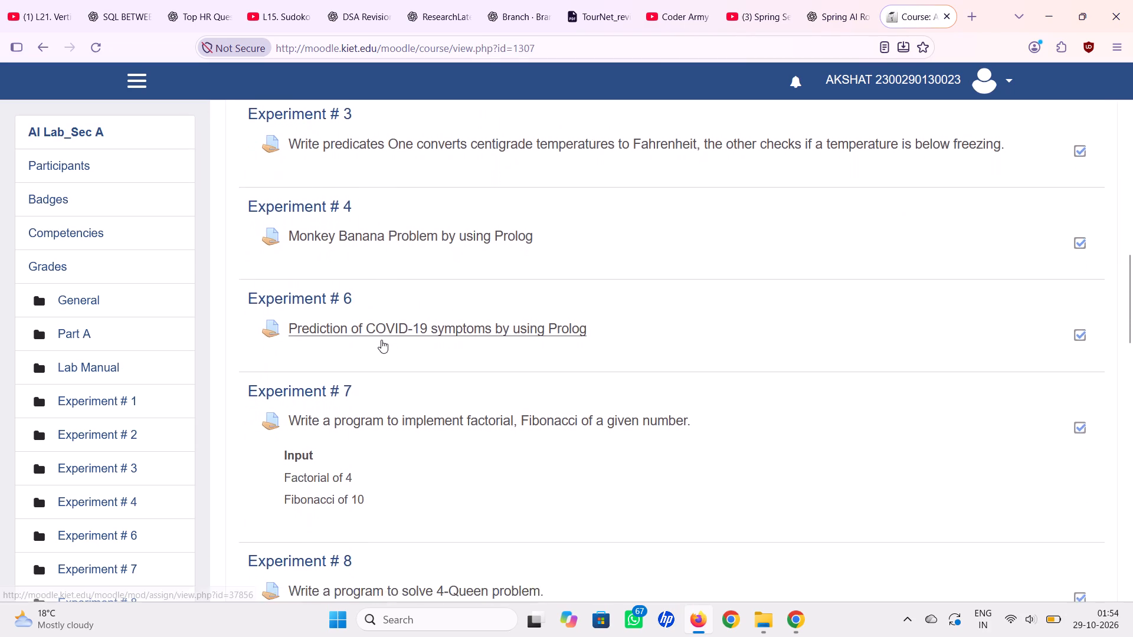
scroll(381, 340, "down", 6)
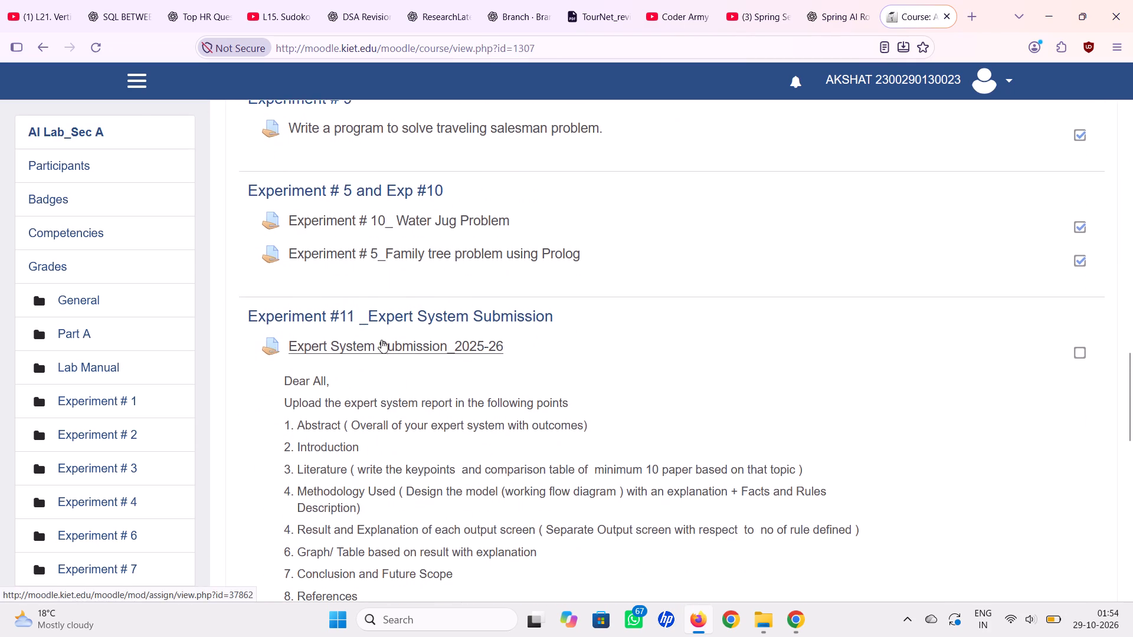
scroll(381, 340, "down", 5)
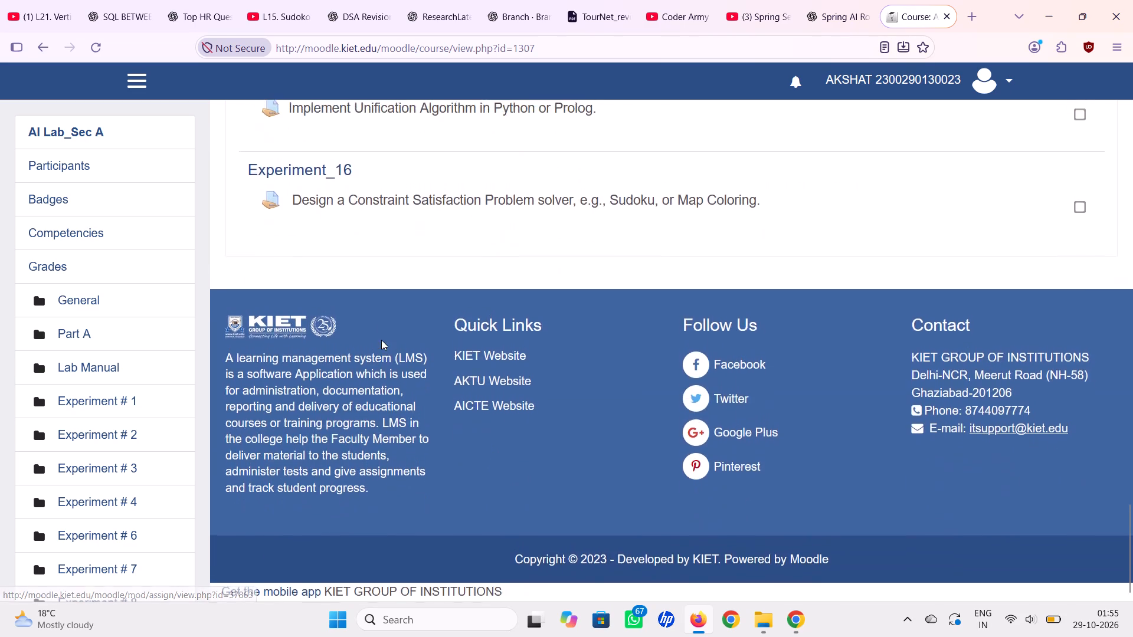
scroll(381, 340, "up", 11)
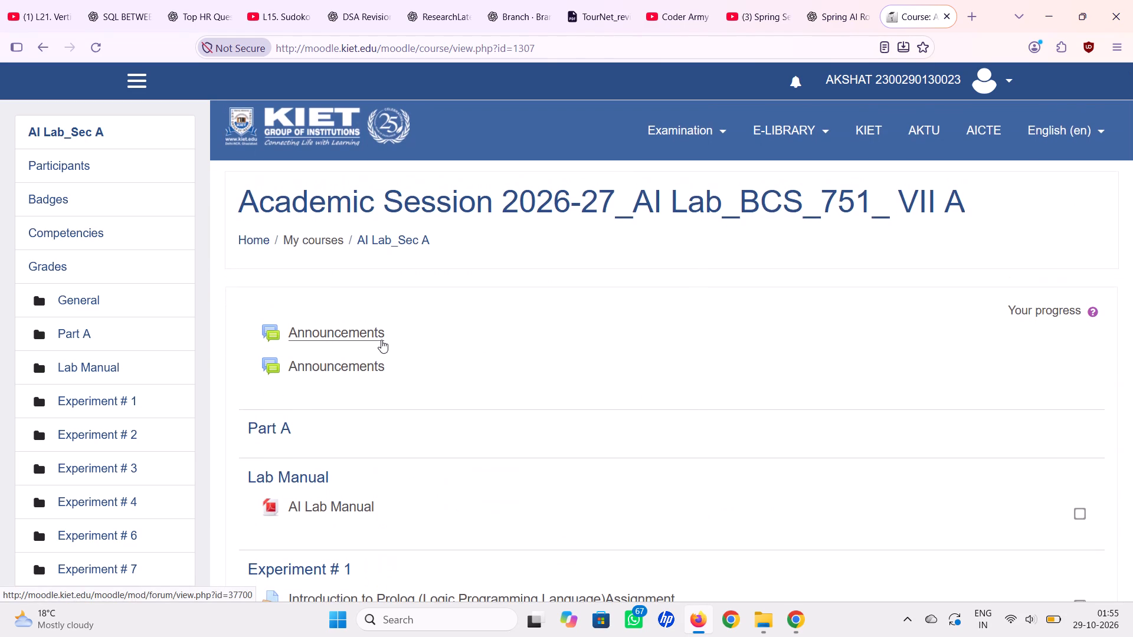
scroll(381, 340, "down", 3)
scroll(105, 390, "down", 5)
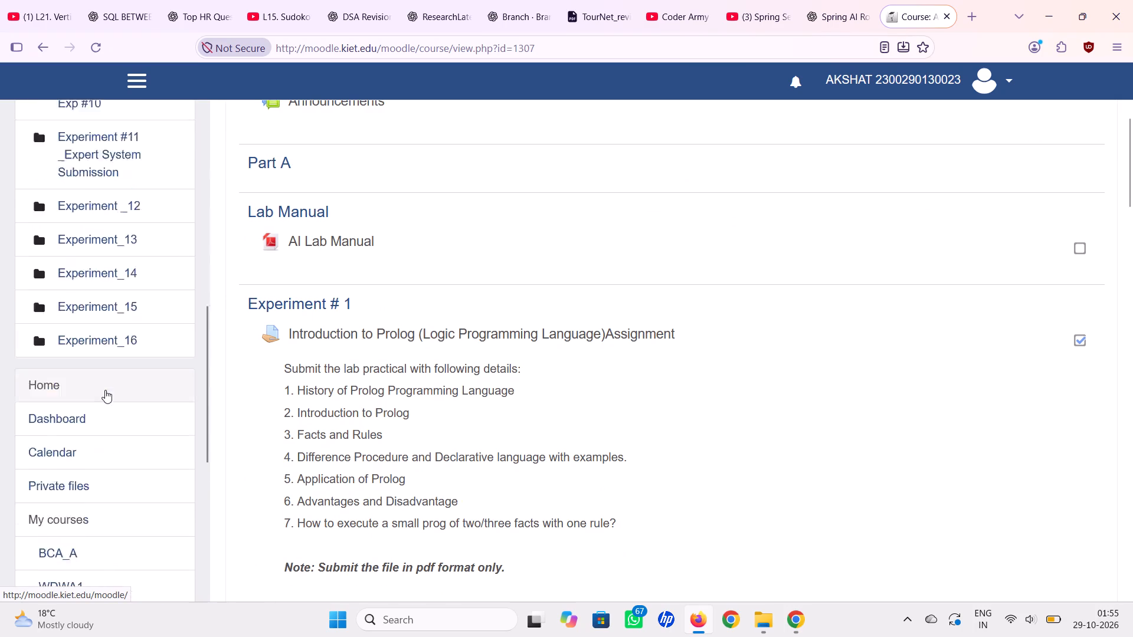